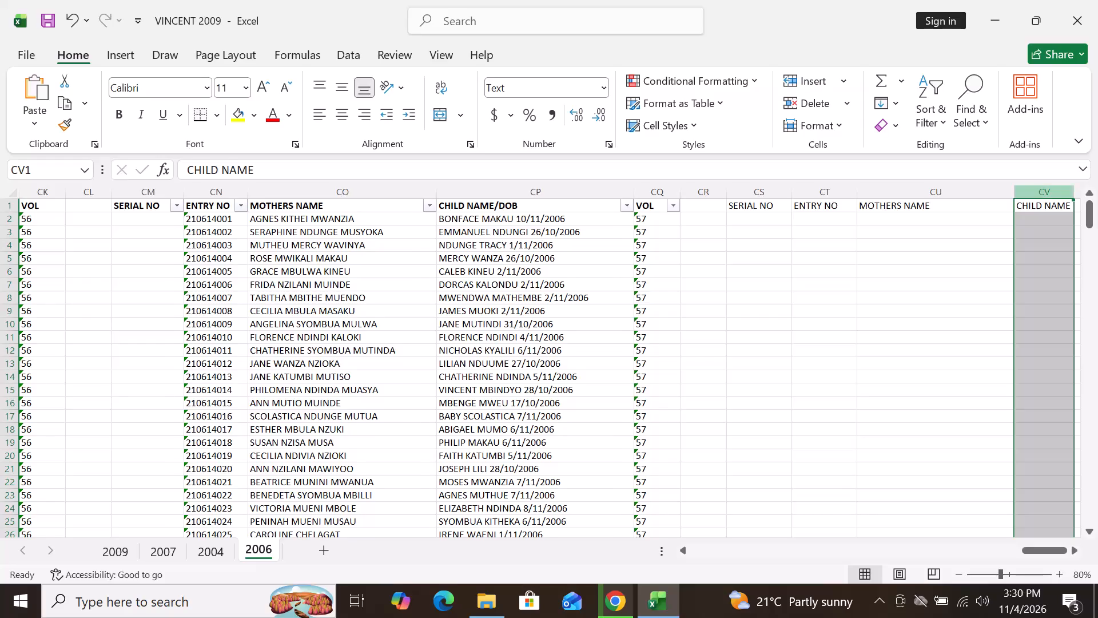
Widen the CHILD NAME column CV on the 2006 sheet until it is slightly wider than the adjacent MOTHERS NAME column CU.
scroll(1047, 274, "left", 3)
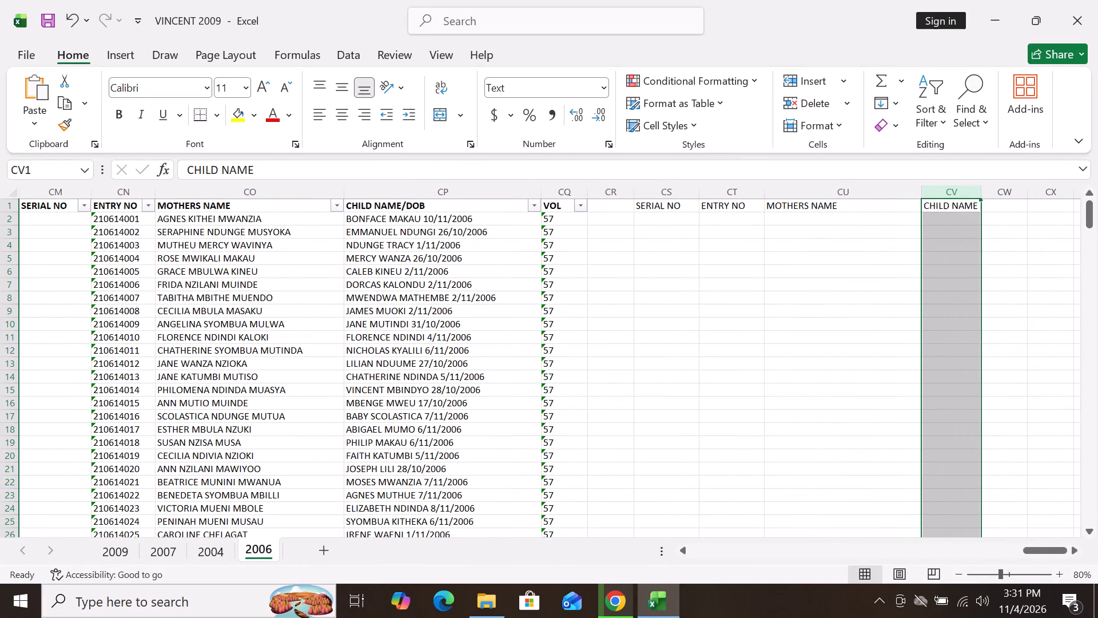
left_click_drag(978, 195, 998, 208)
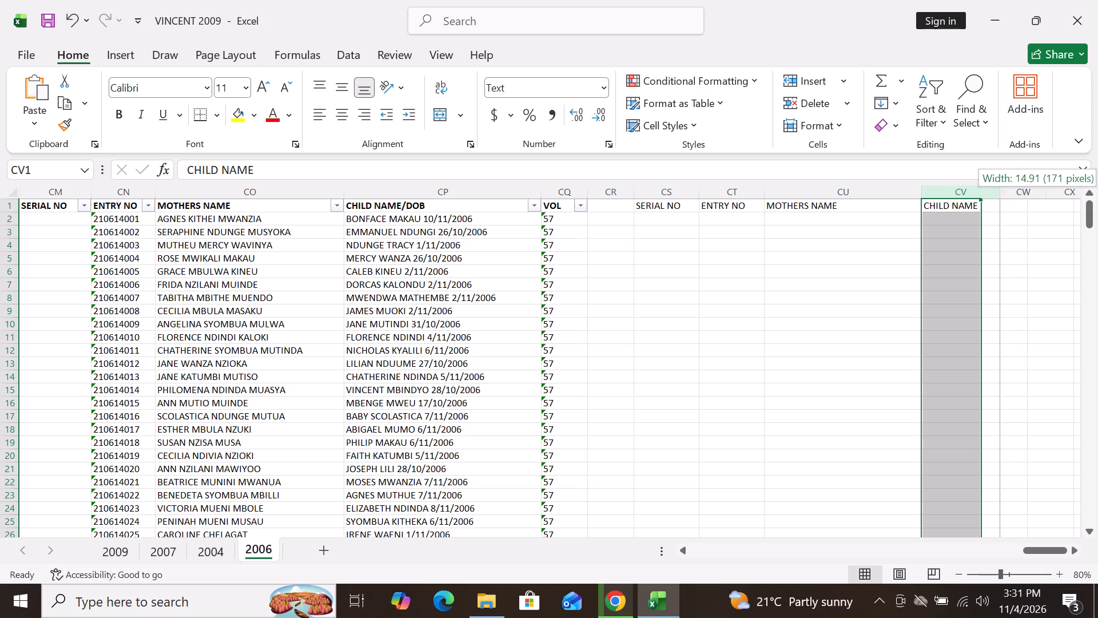
left_click_drag(998, 208, 1085, 228)
scroll(1085, 228, "left", 1)
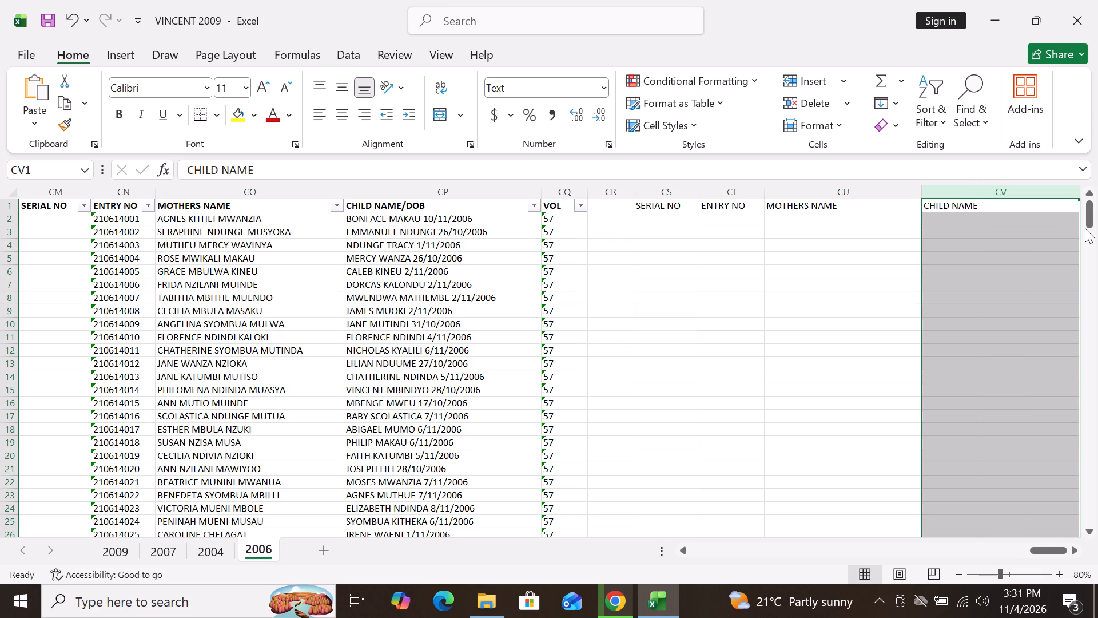
scroll(1085, 228, "left", 1)
scroll(1016, 227, "left", 1)
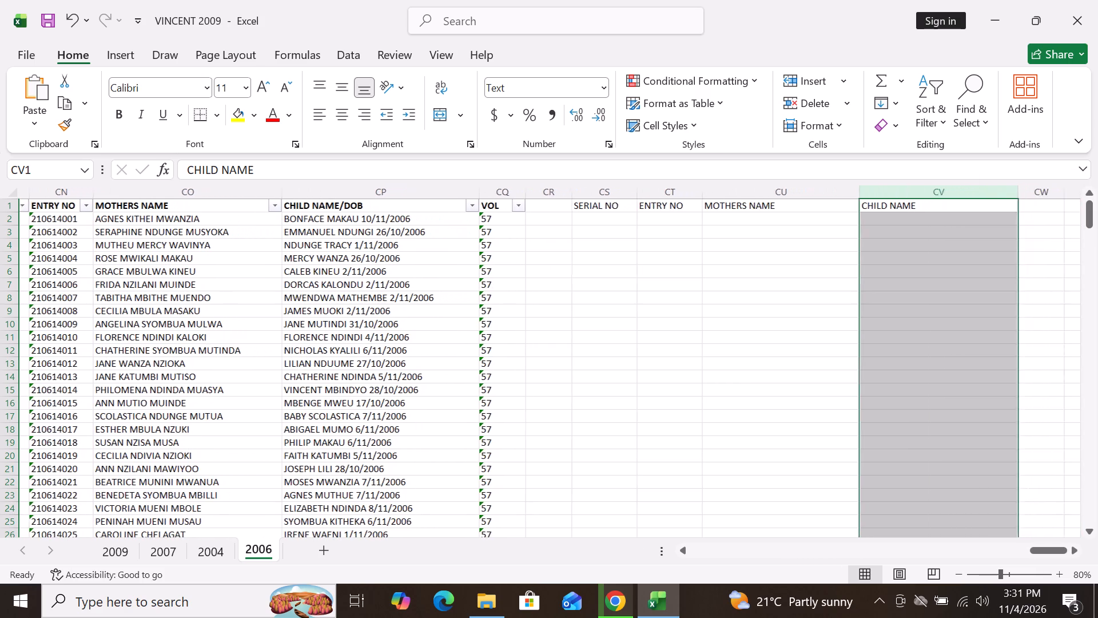
scroll(1016, 227, "left", 1)
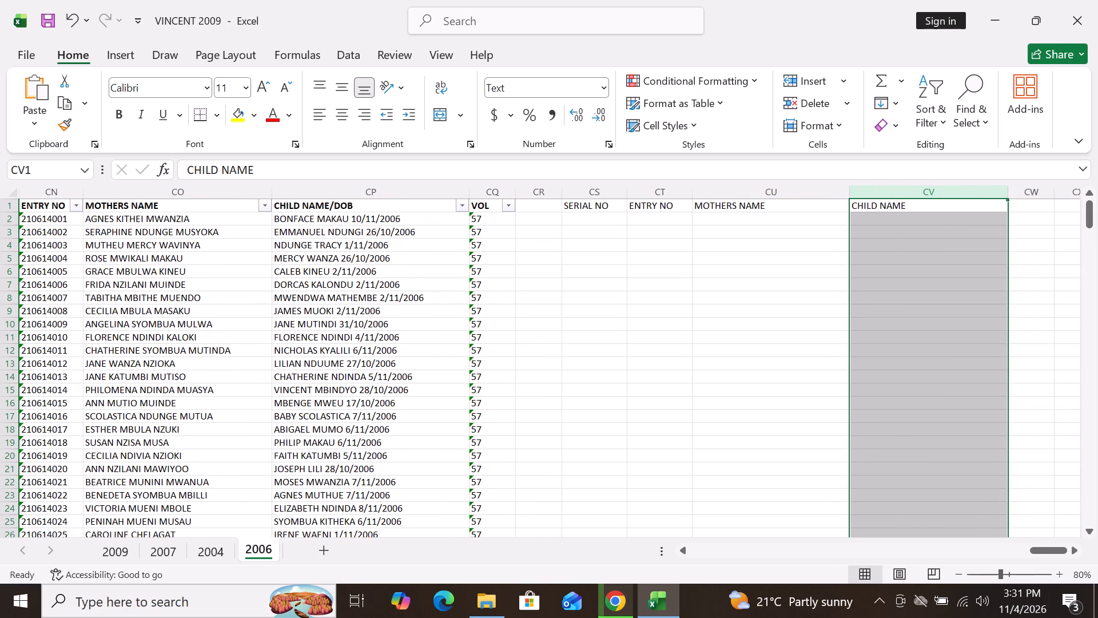
left_click_drag(1008, 197, 1028, 207)
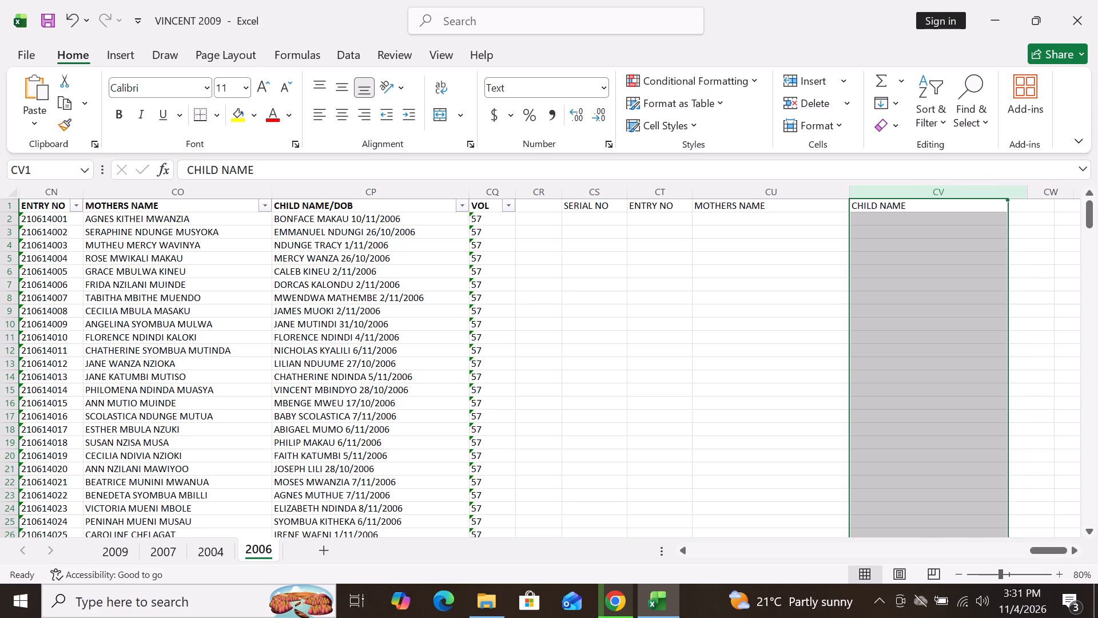
Enter the header VOL in cell CW1, beside CHILD NAME, and make its text bold.
left_click(1041, 210)
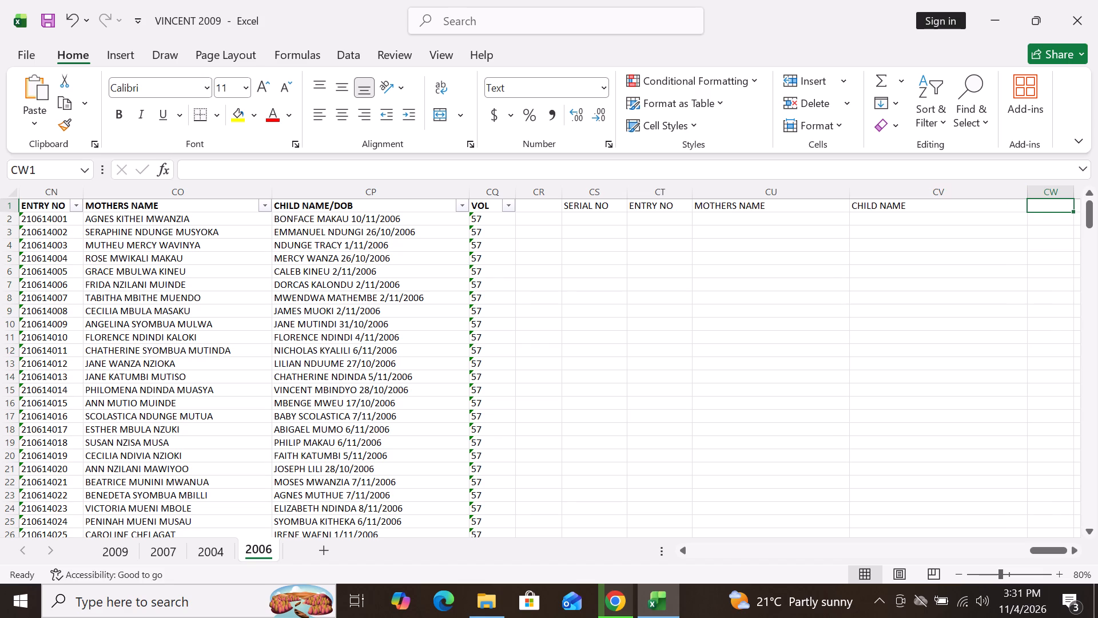
type("VOL")
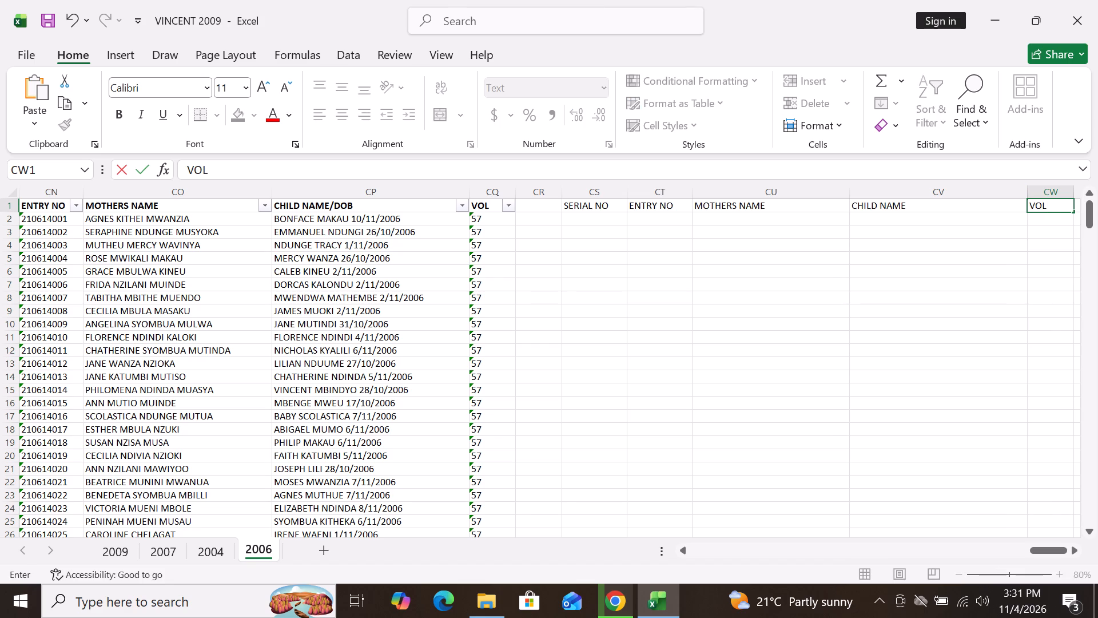
left_click_drag(1054, 208, 1015, 208)
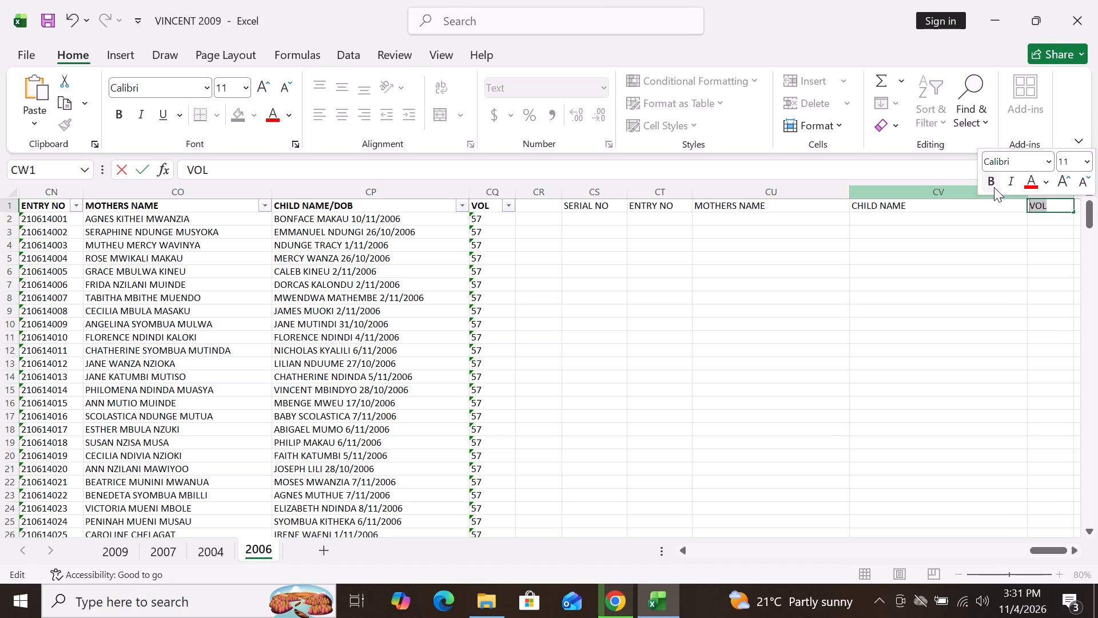
left_click(993, 187)
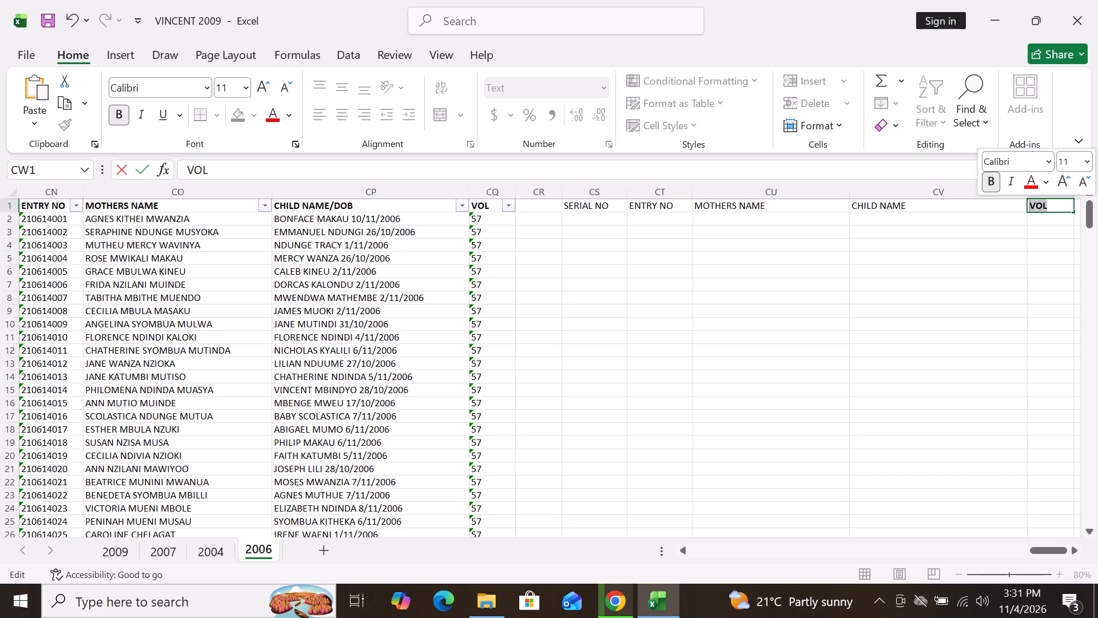
Make the CHILD NAME header in CV1 and the MOTHERS NAME header in CU1 bold.
double_click(931, 205)
left_click_drag(926, 209, 914, 211)
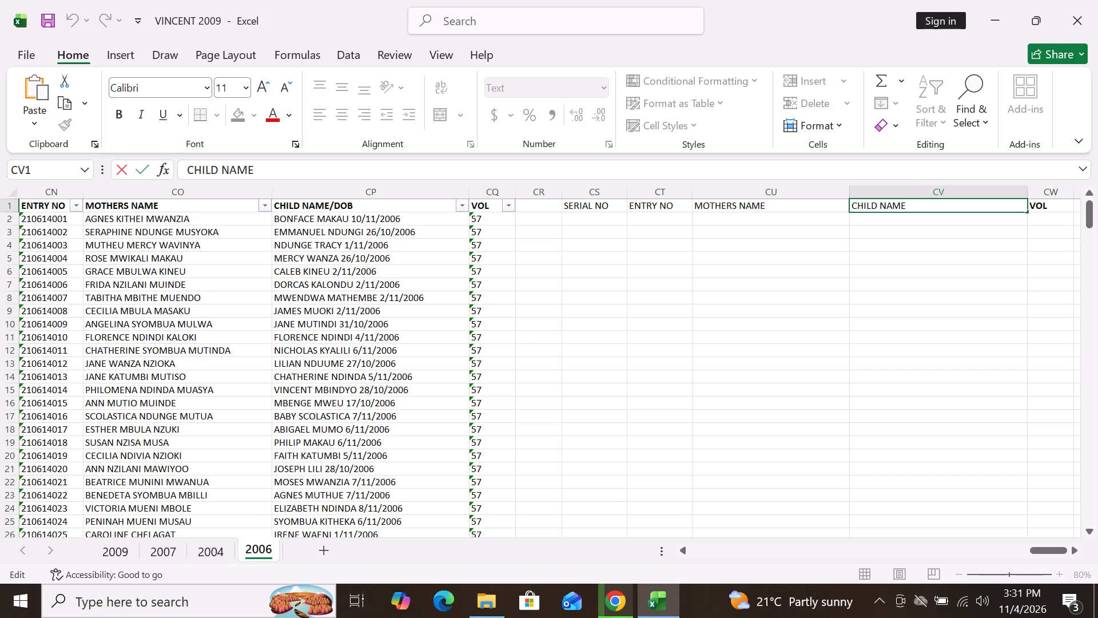
left_click_drag(914, 211, 853, 210)
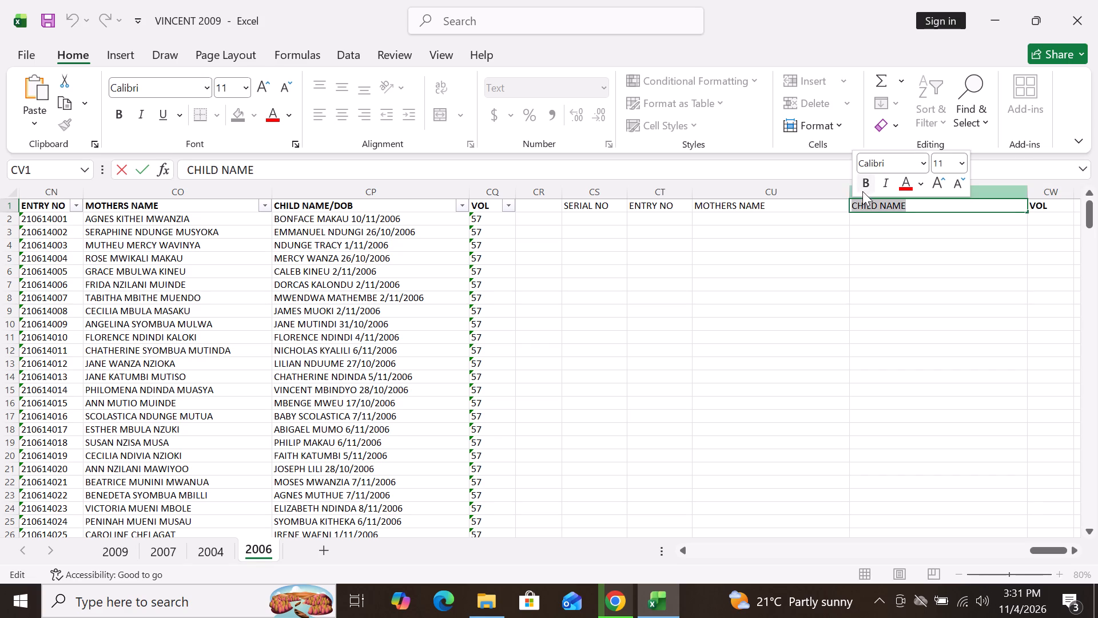
left_click(866, 184)
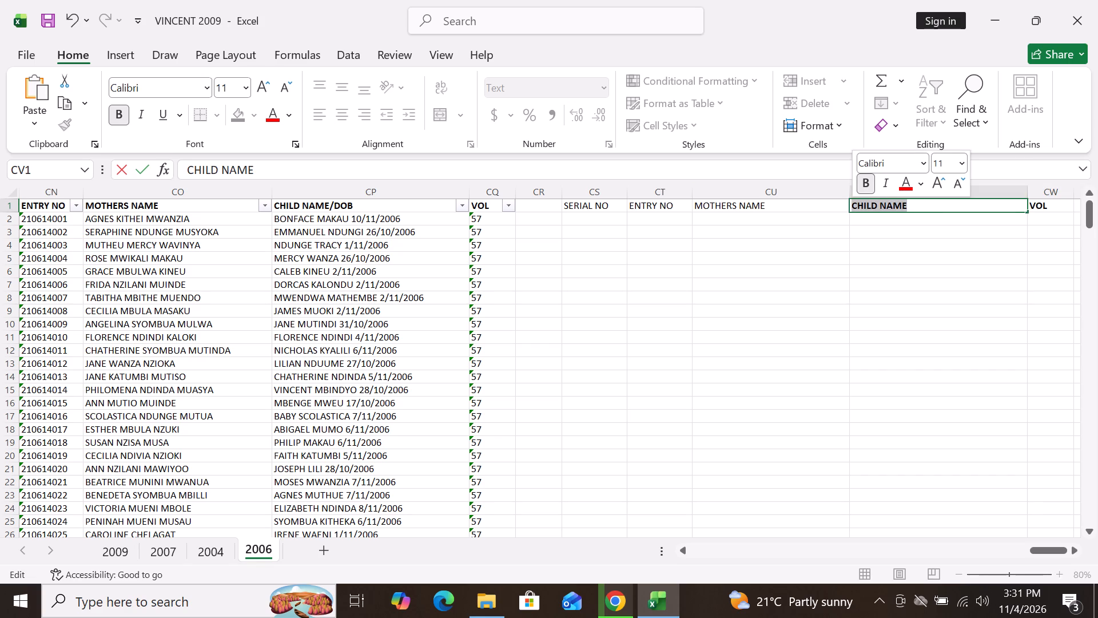
double_click(805, 207)
left_click_drag(805, 208, 686, 205)
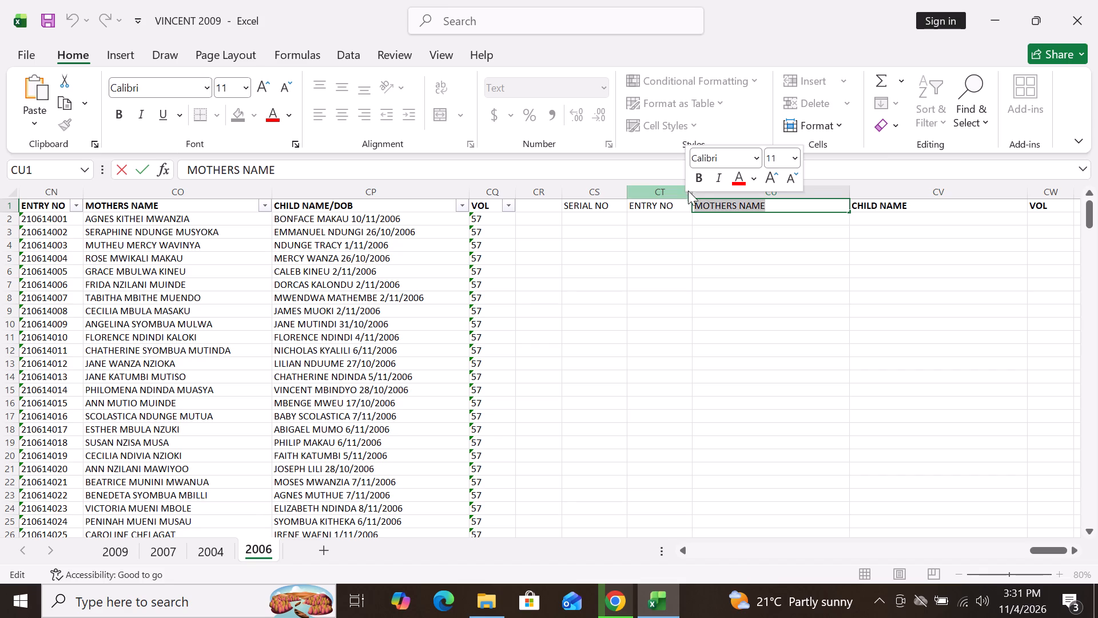
left_click(693, 183)
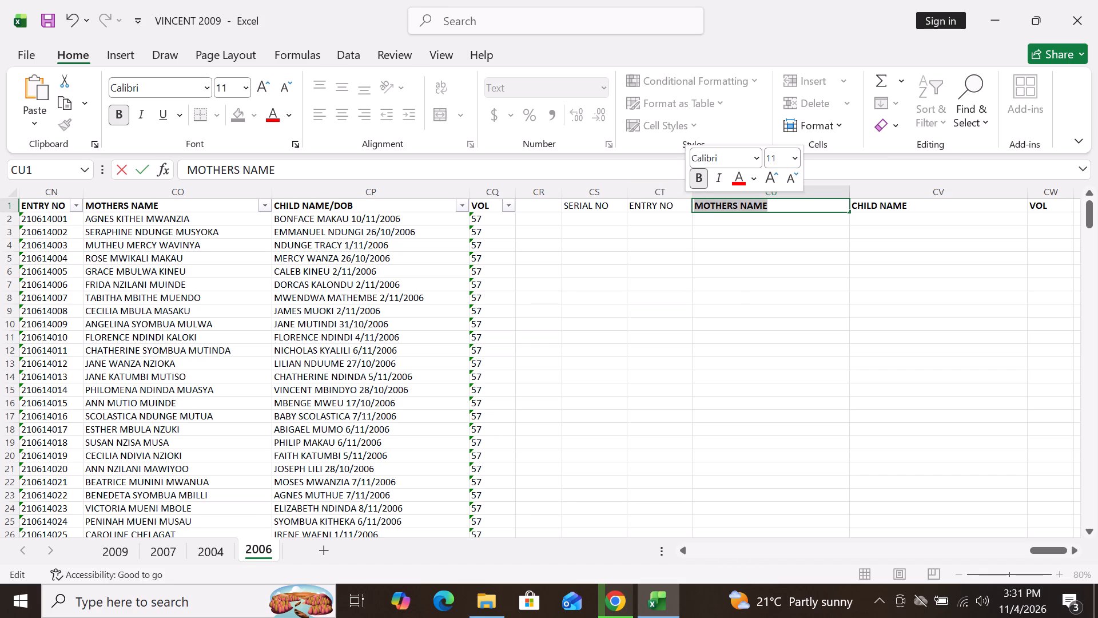
Make the ENTRY NO header in CT1 and the SERIAL NO header in CS1 bold.
double_click(678, 204)
left_click_drag(678, 204, 671, 204)
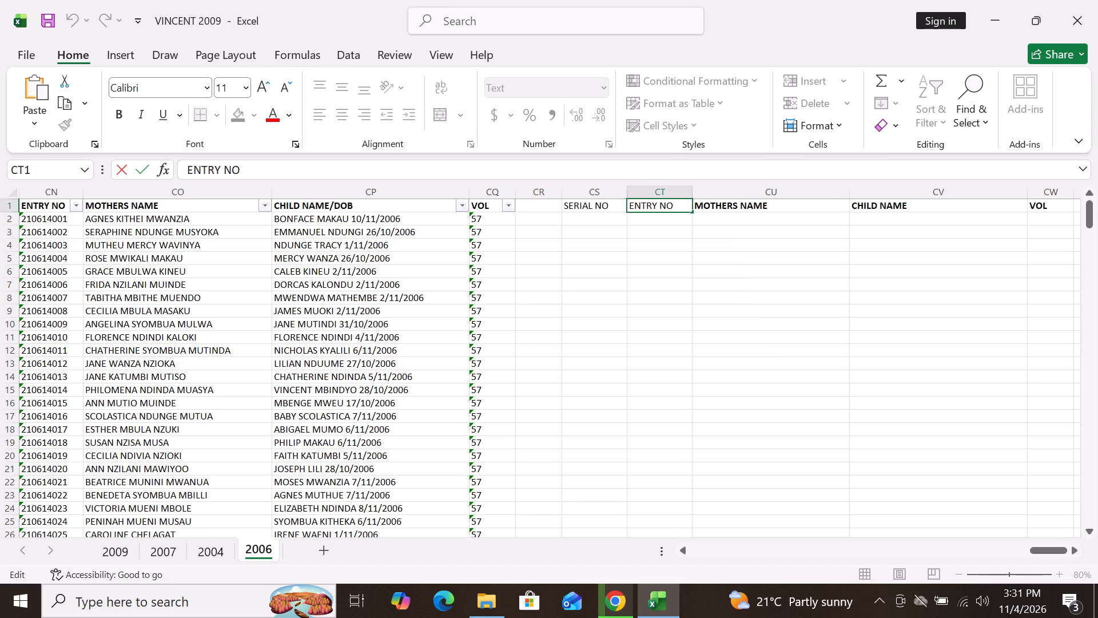
left_click_drag(671, 204, 599, 198)
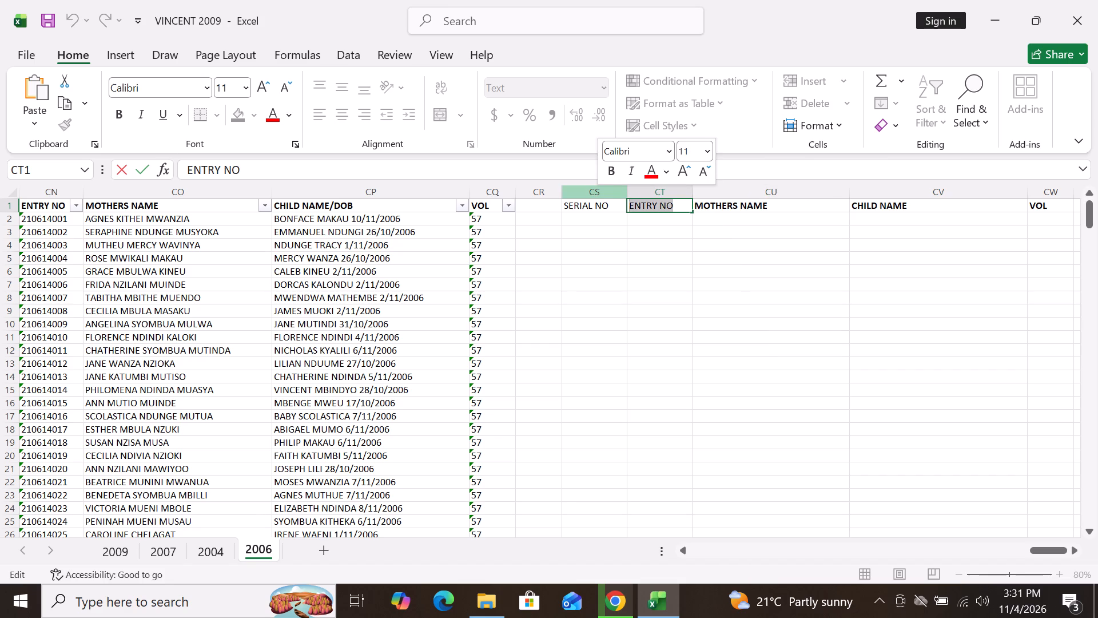
left_click(610, 175)
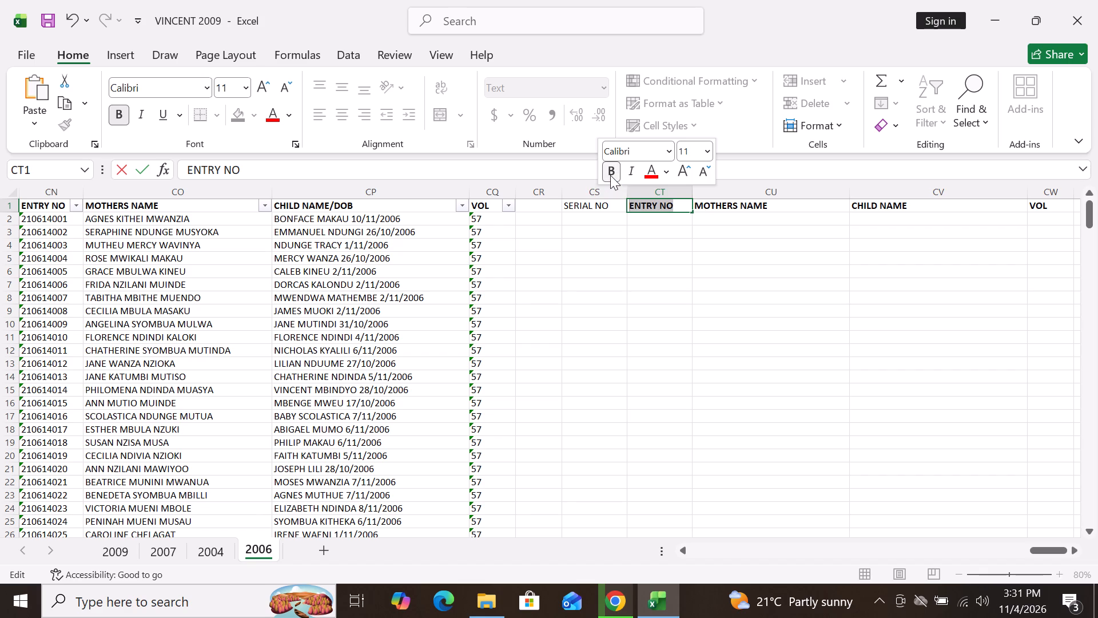
double_click(610, 207)
left_click(596, 218)
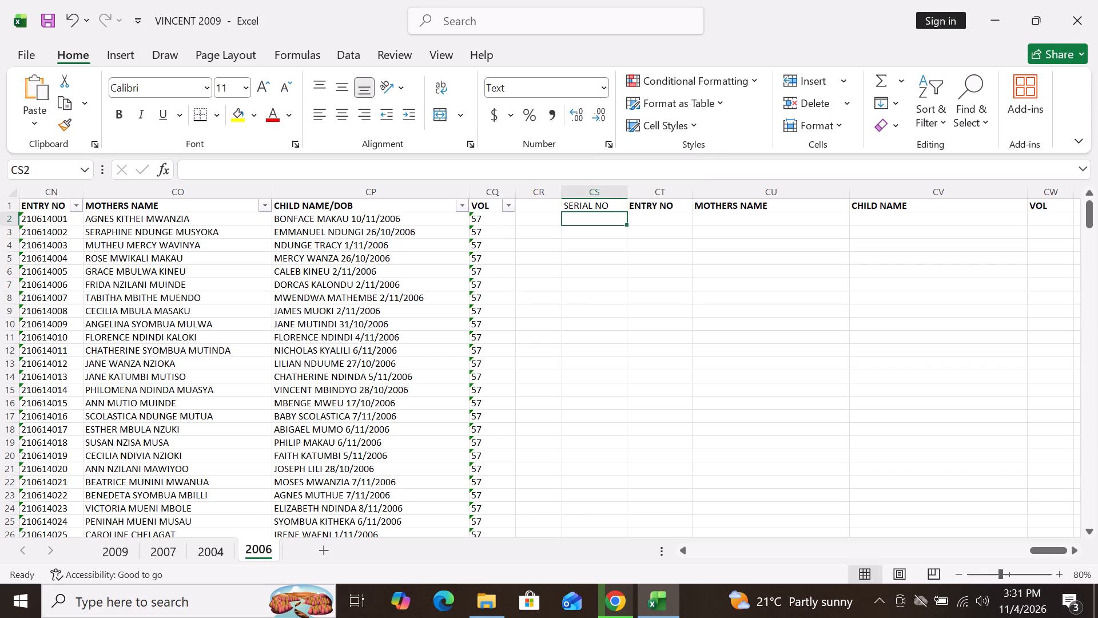
double_click(606, 205)
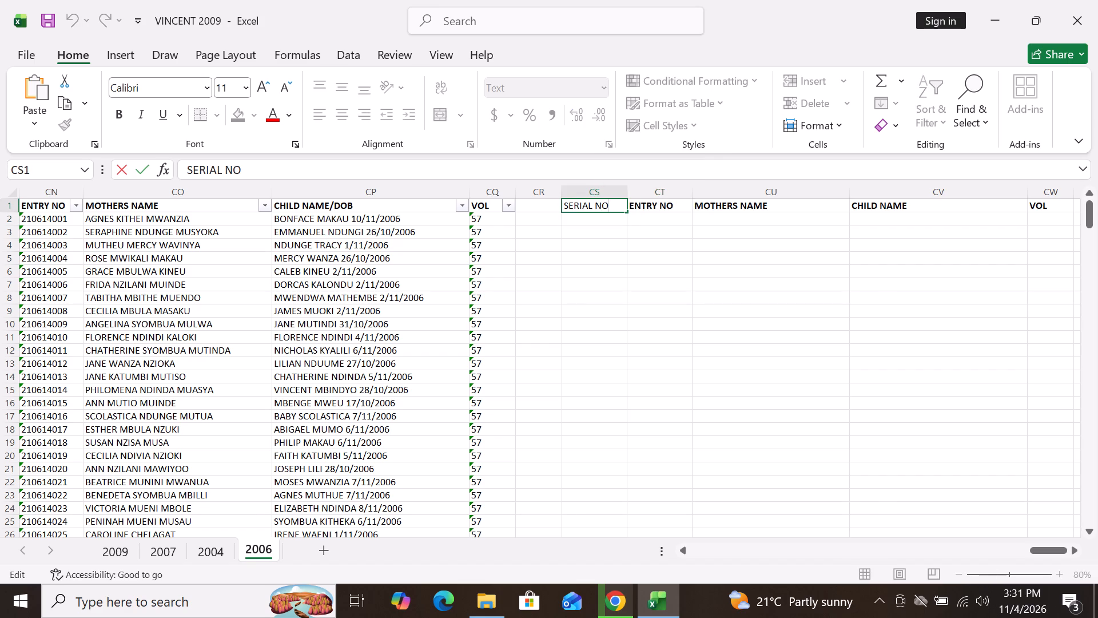
left_click_drag(595, 211, 560, 211)
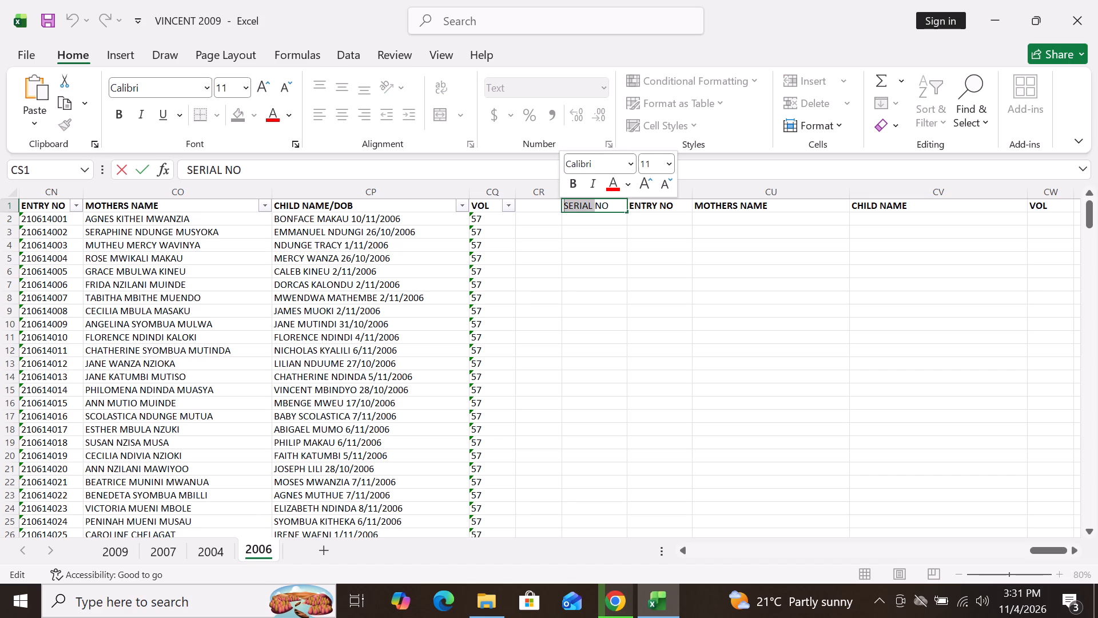
left_click(608, 209)
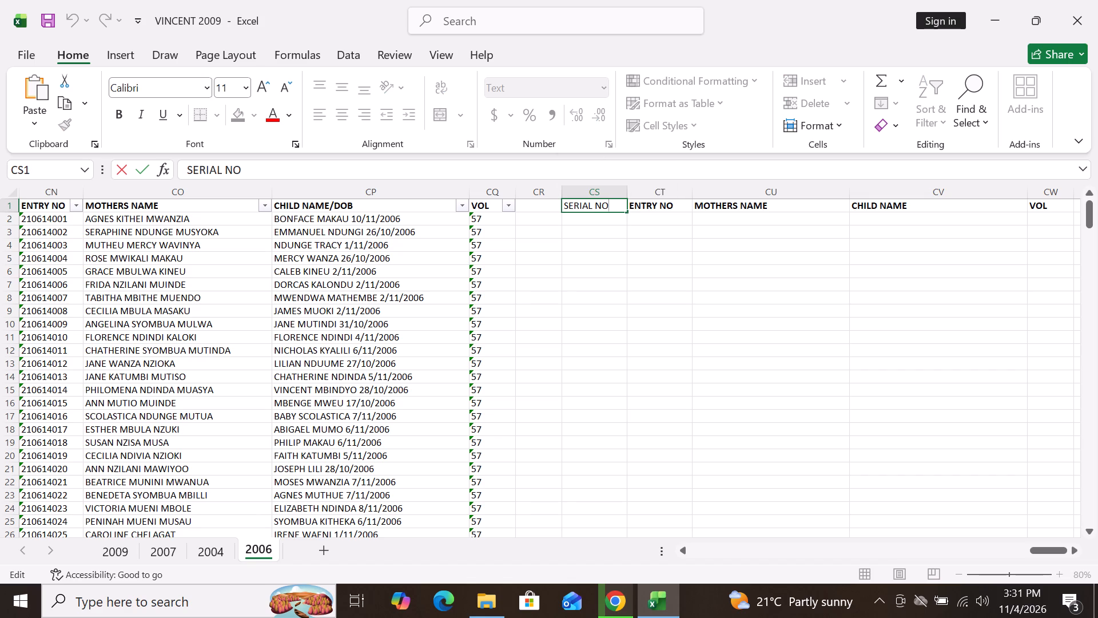
left_click_drag(608, 209, 556, 209)
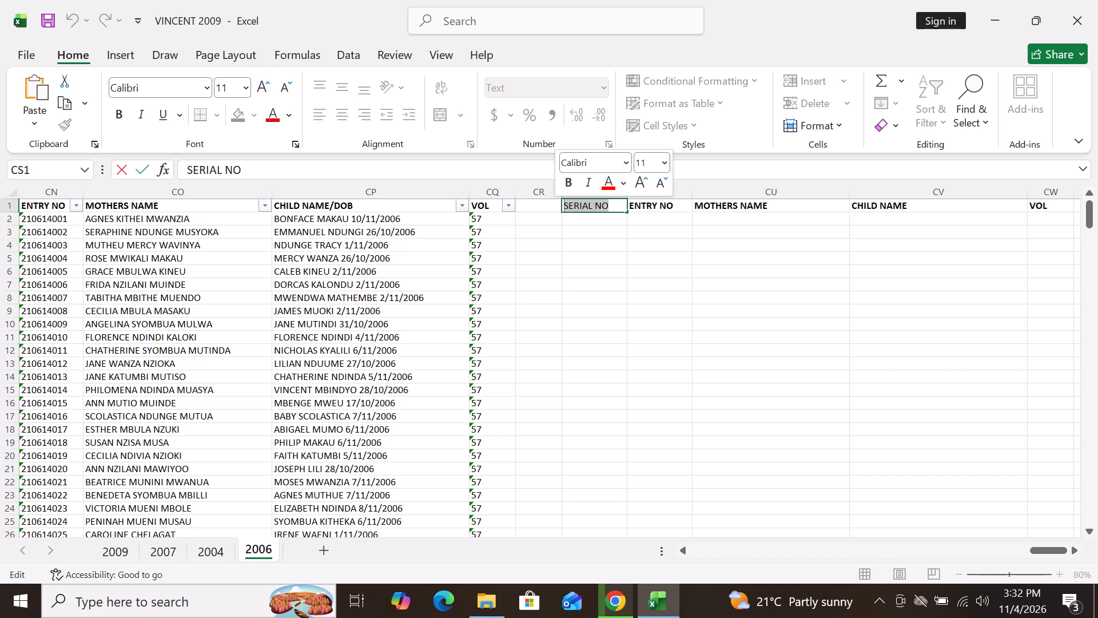
left_click(568, 185)
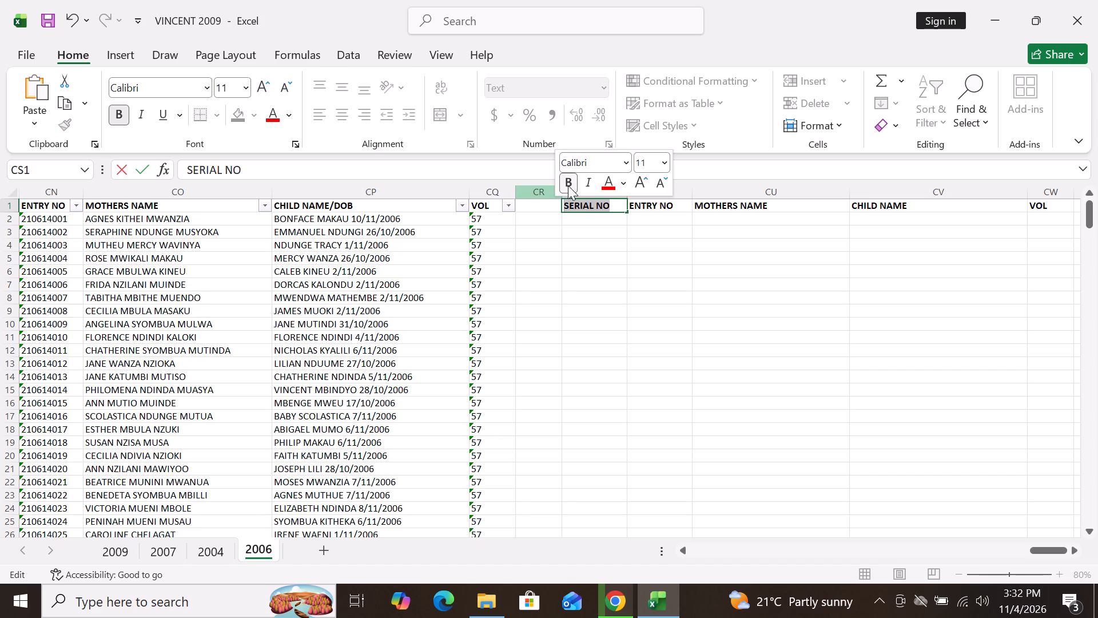
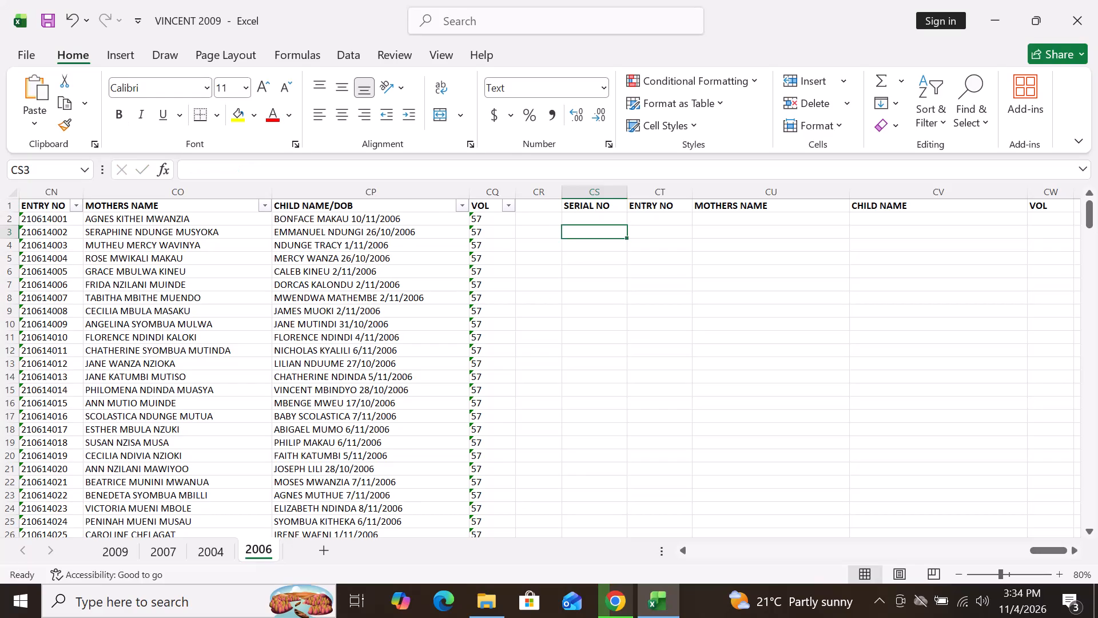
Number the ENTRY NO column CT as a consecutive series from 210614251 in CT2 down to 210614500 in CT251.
left_click(640, 222)
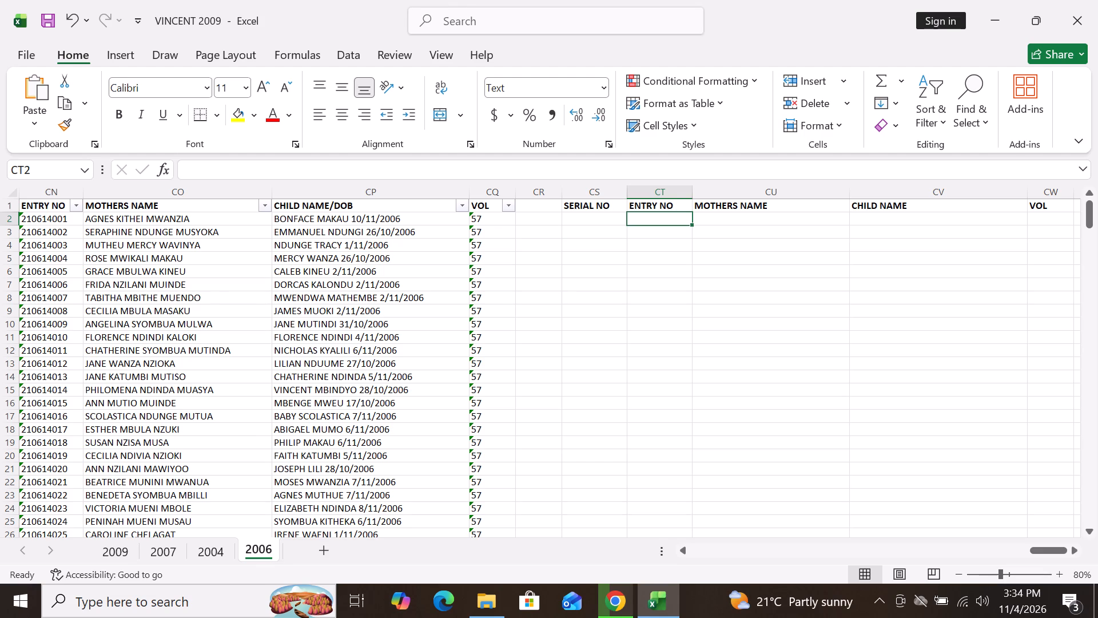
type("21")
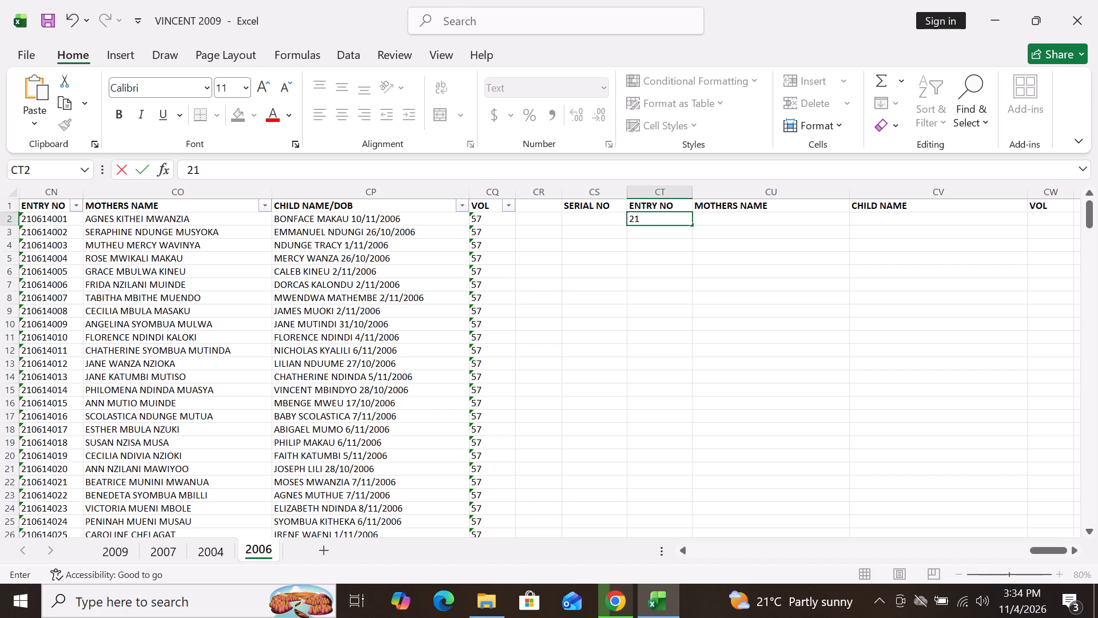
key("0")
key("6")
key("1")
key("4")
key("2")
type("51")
left_click_drag(690, 227, 628, 617)
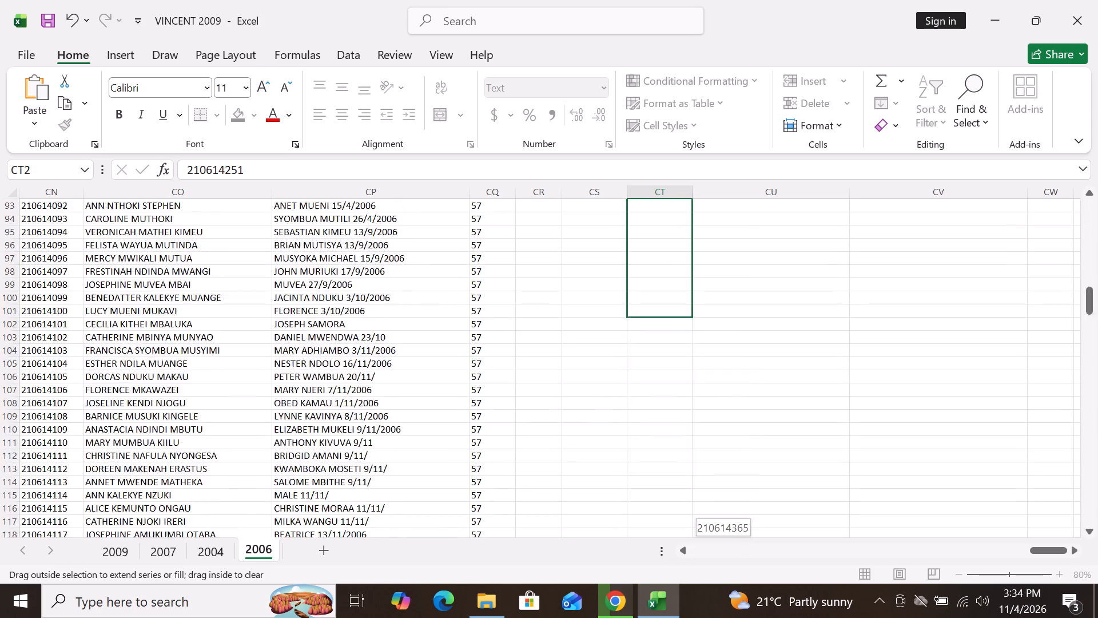
left_click_drag(628, 617, 576, 202)
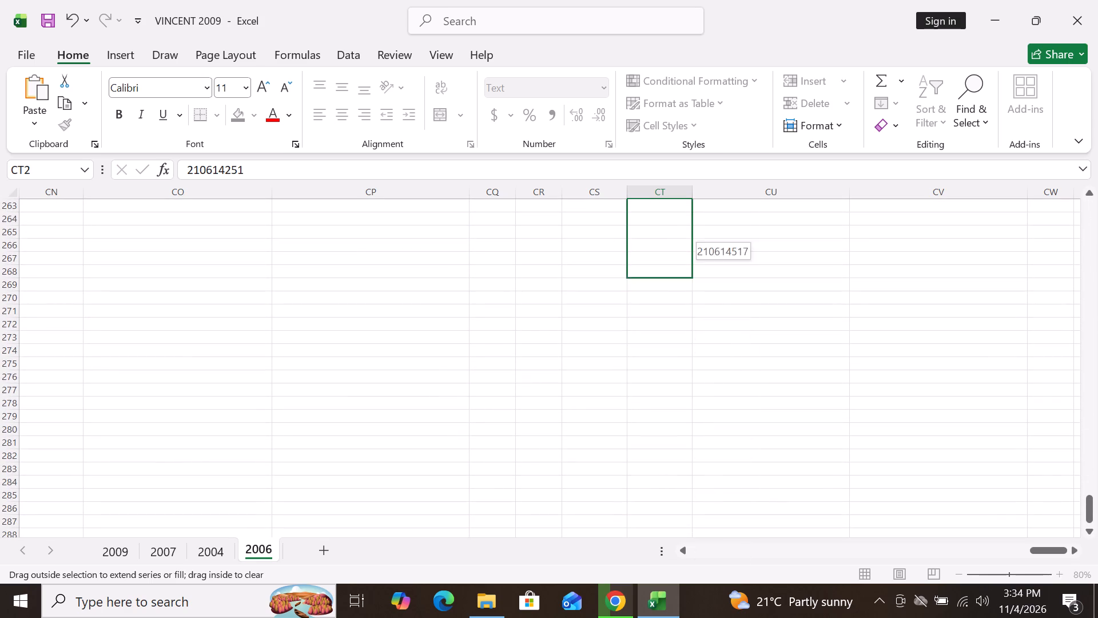
left_click_drag(576, 202, 568, 549)
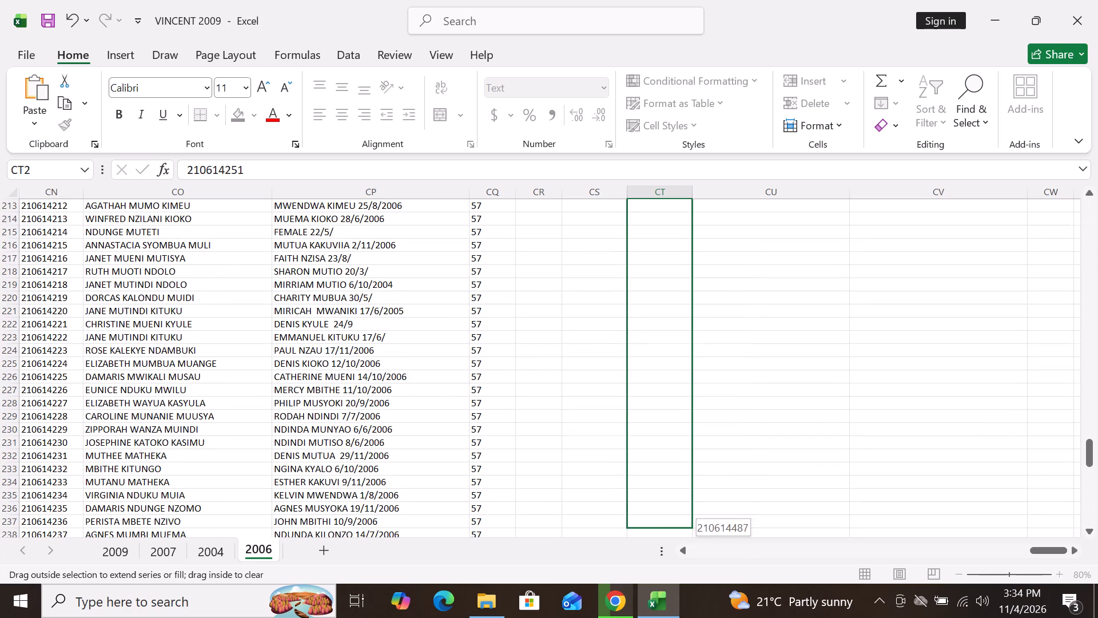
left_click_drag(568, 549, 562, 270)
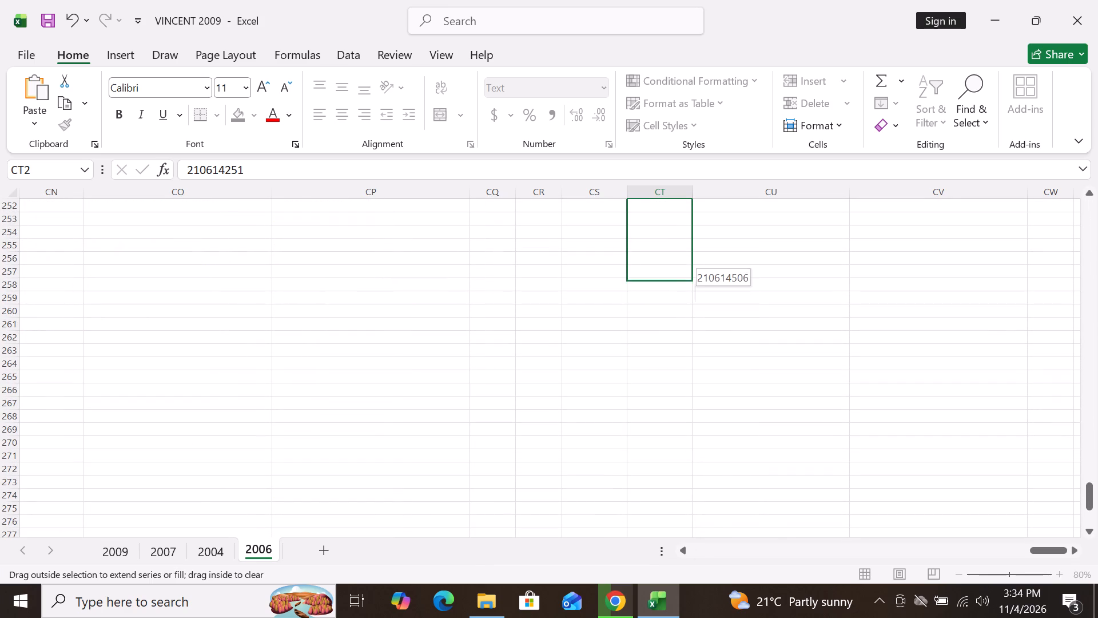
left_click_drag(562, 270, 568, 208)
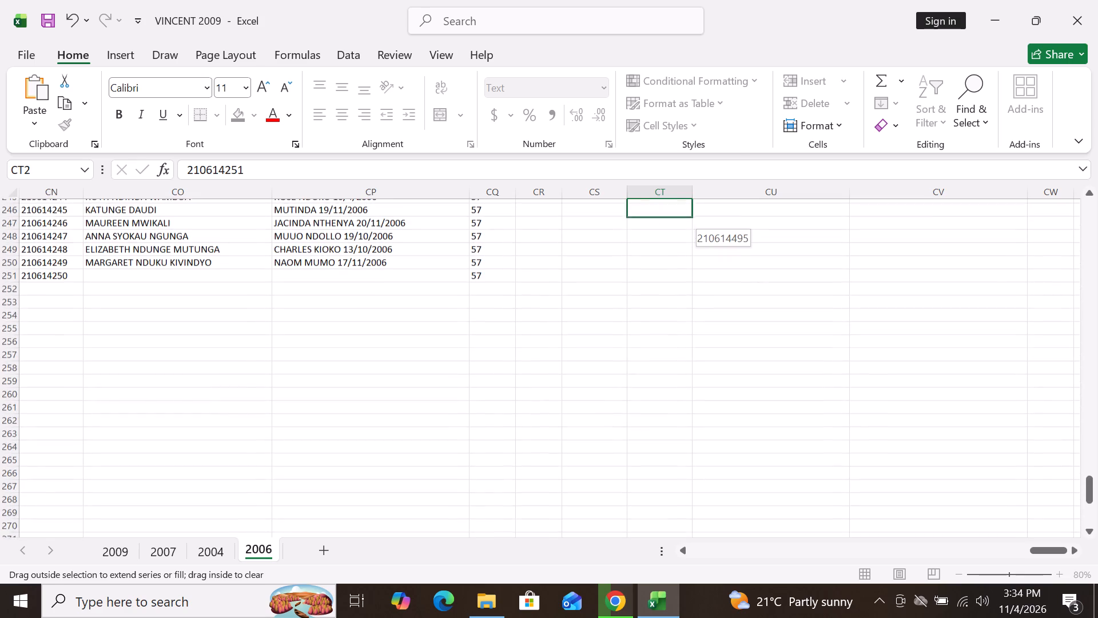
left_click_drag(568, 208, 569, 287)
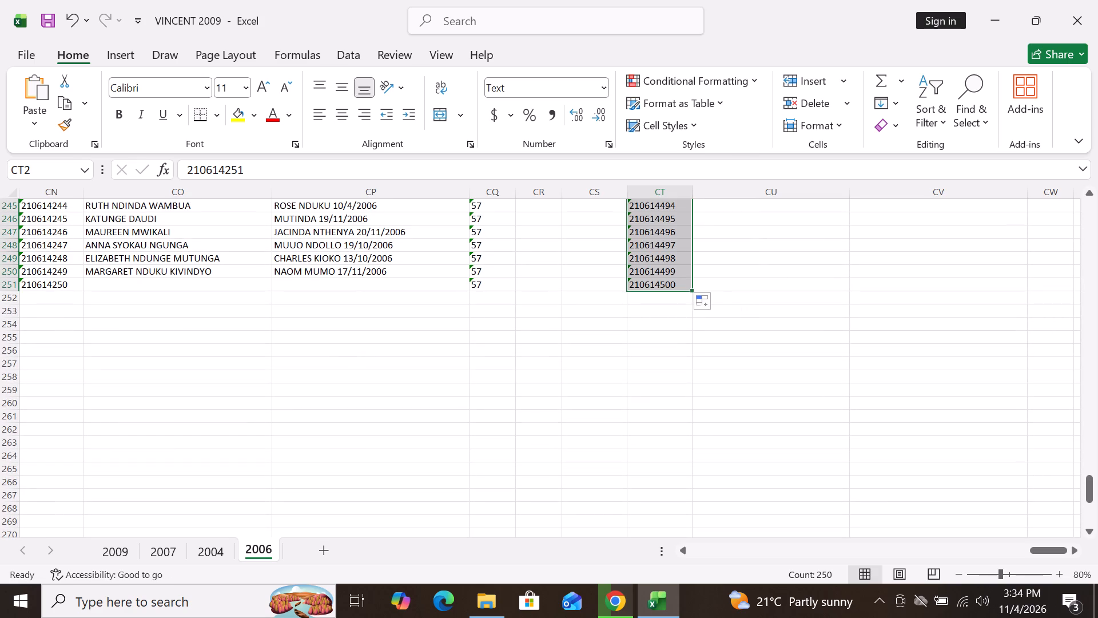
Fill the VOL column CW with the same value, 58, in every row from CW2 down to CW251.
scroll(685, 332, "up", 9)
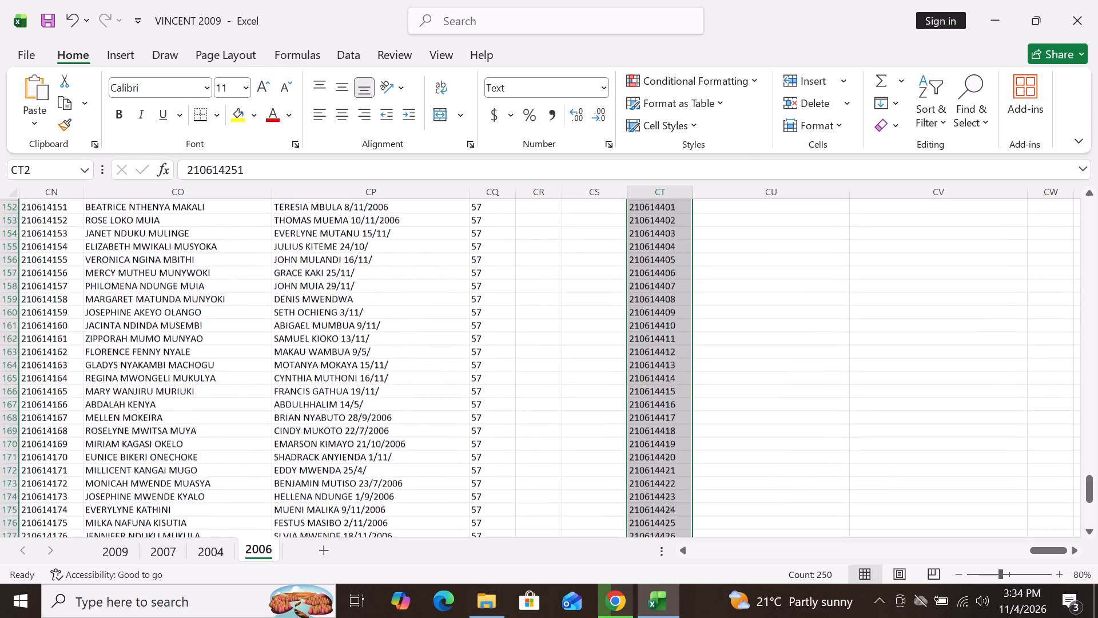
scroll(685, 332, "up", 8)
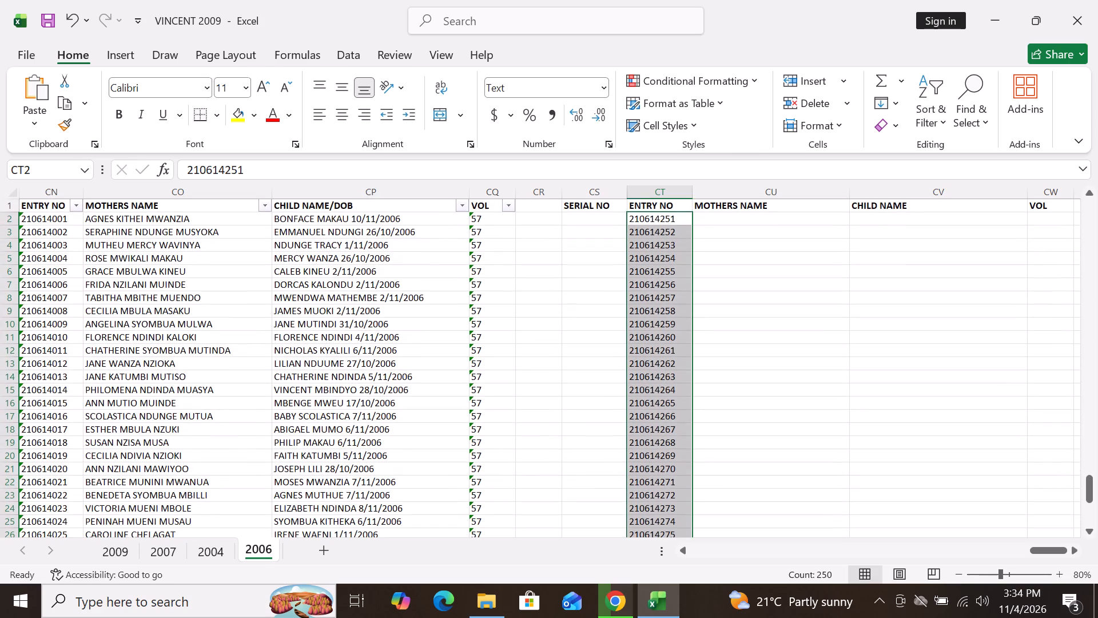
left_click(1057, 219)
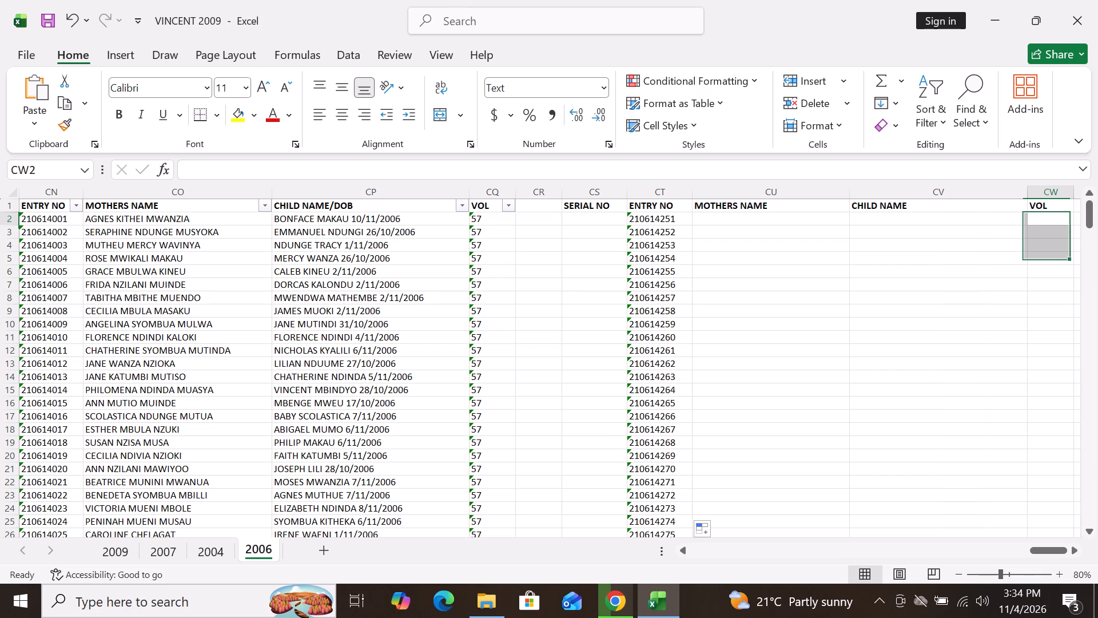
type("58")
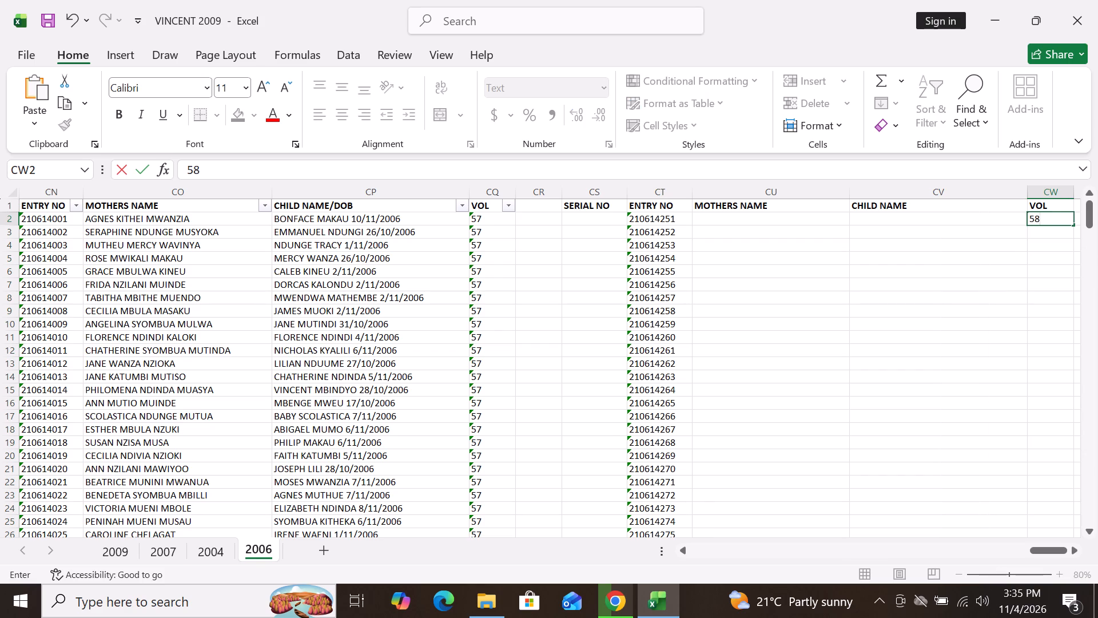
left_click_drag(1073, 225, 1069, 284)
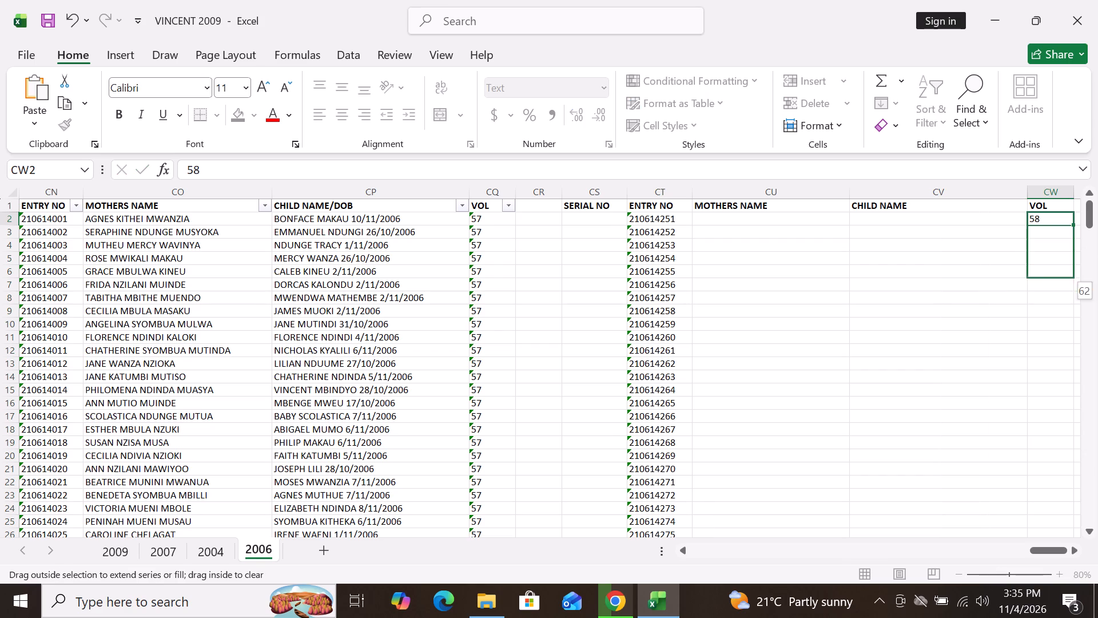
left_click_drag(1069, 284, 1057, 466)
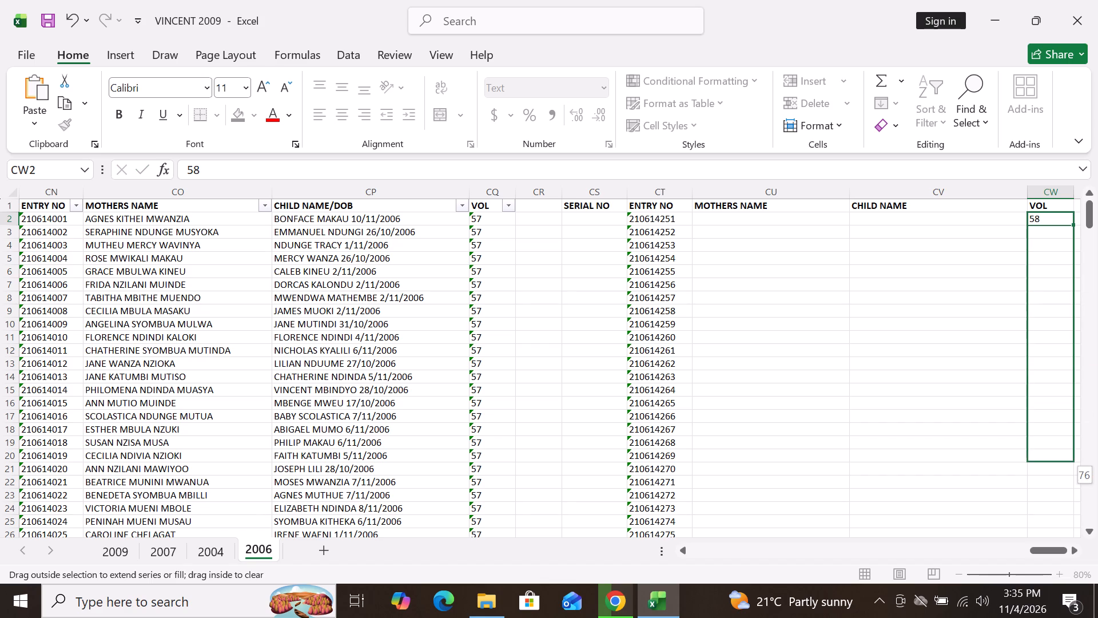
left_click_drag(1057, 466, 1049, 575)
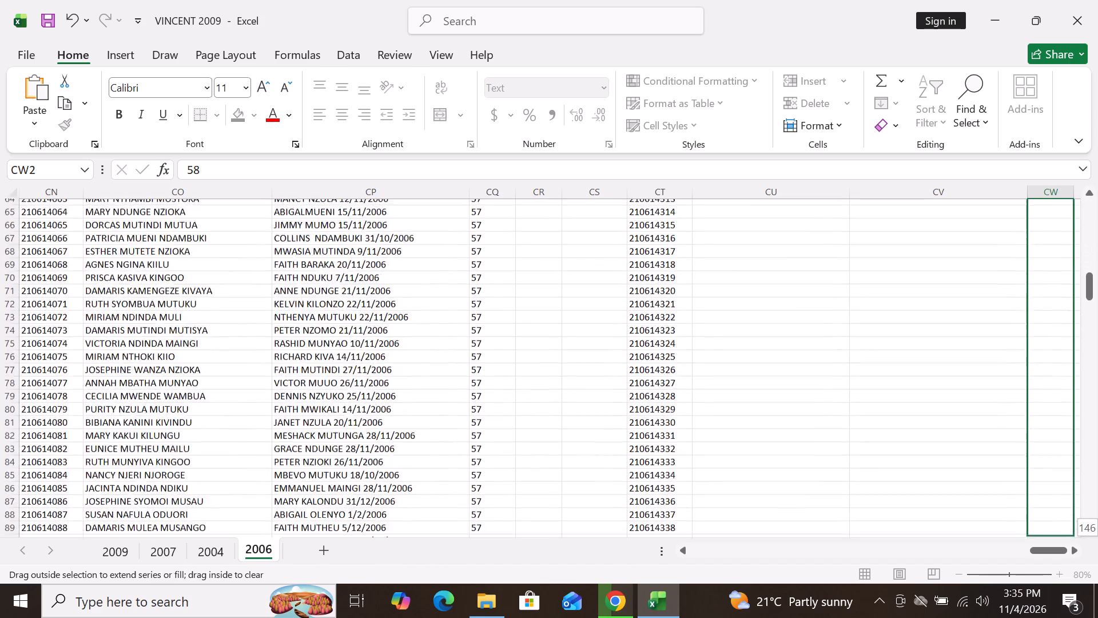
left_click_drag(1049, 575, 1035, 558)
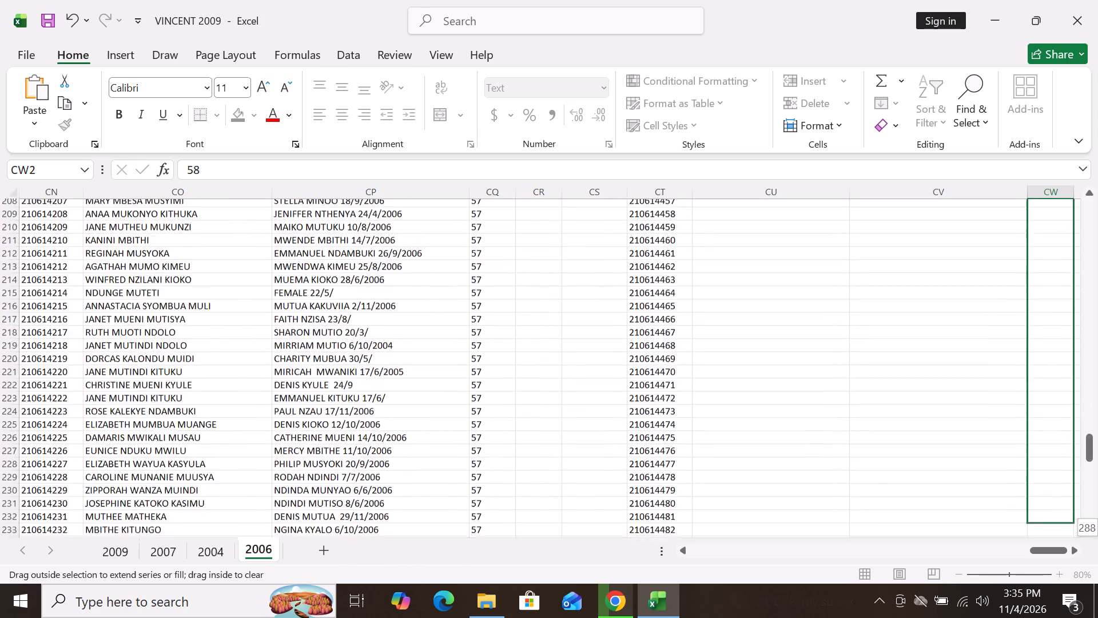
left_click_drag(1035, 558, 1019, 448)
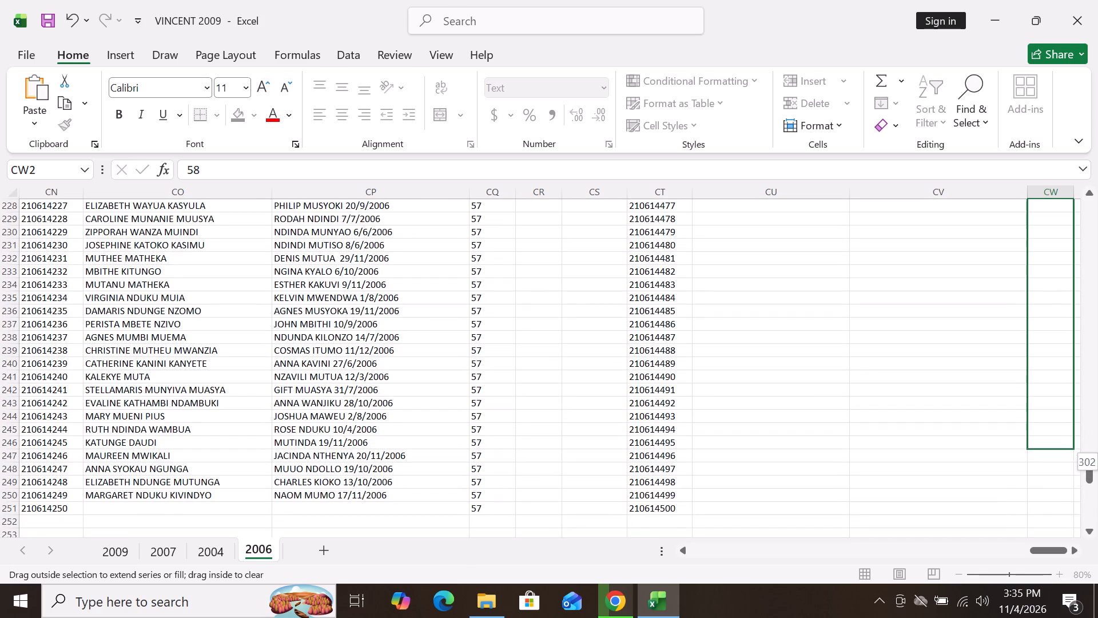
left_click_drag(1019, 448, 1021, 521)
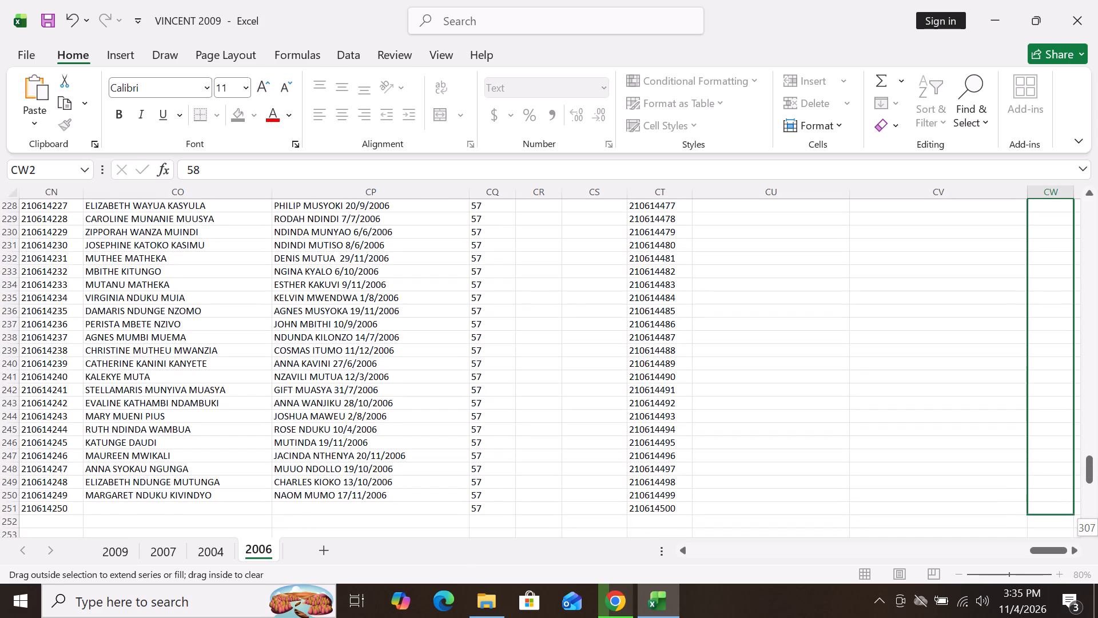
left_click_drag(1021, 521, 1020, 521)
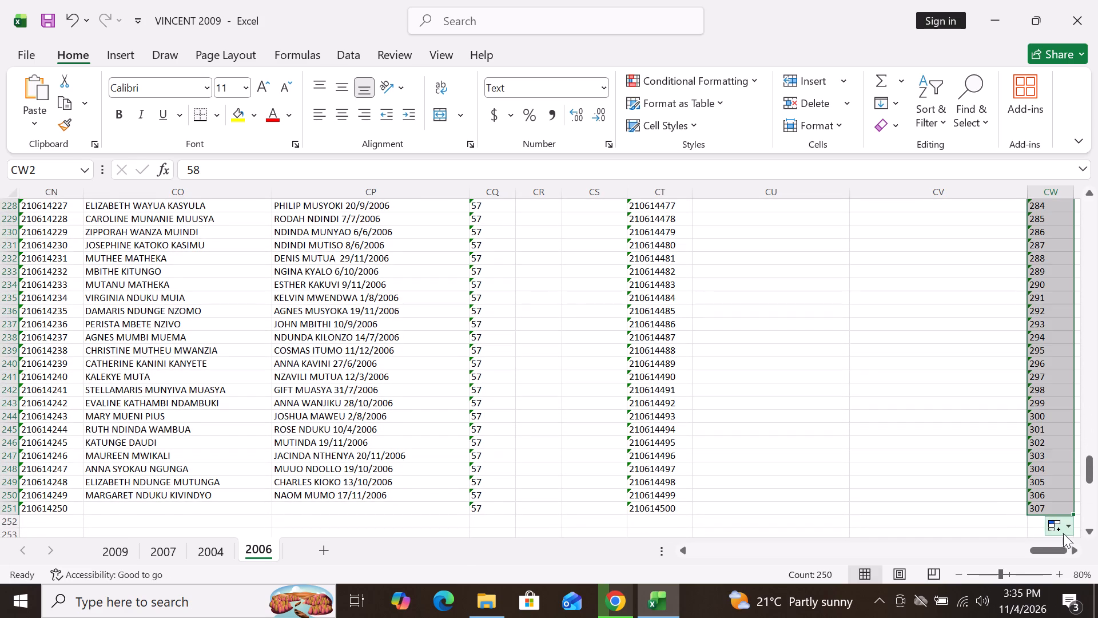
left_click(1064, 528)
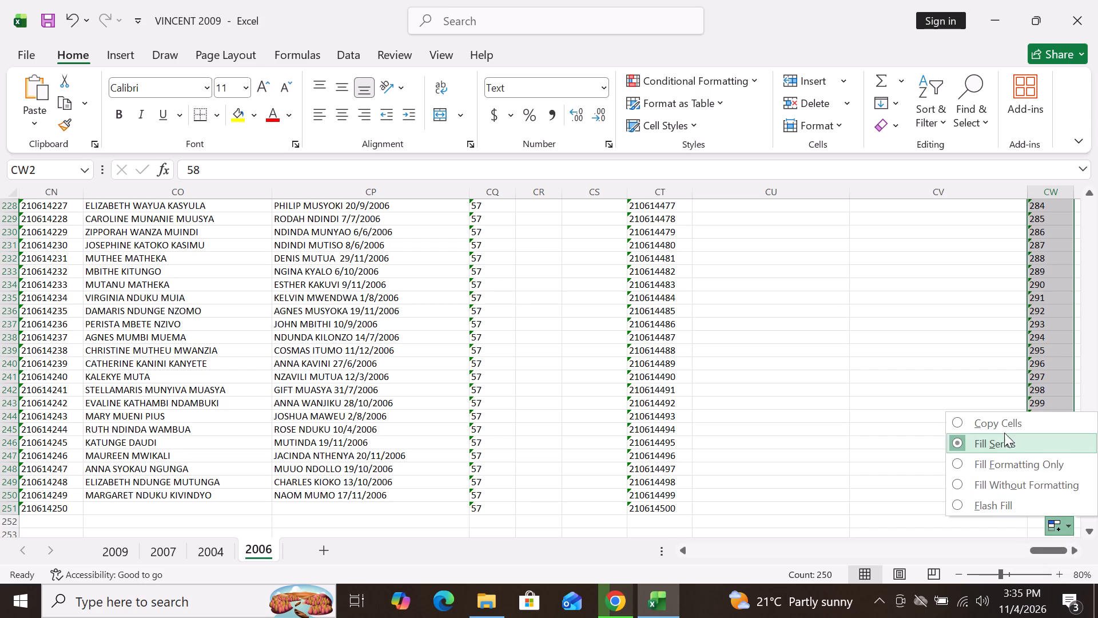
left_click(1003, 421)
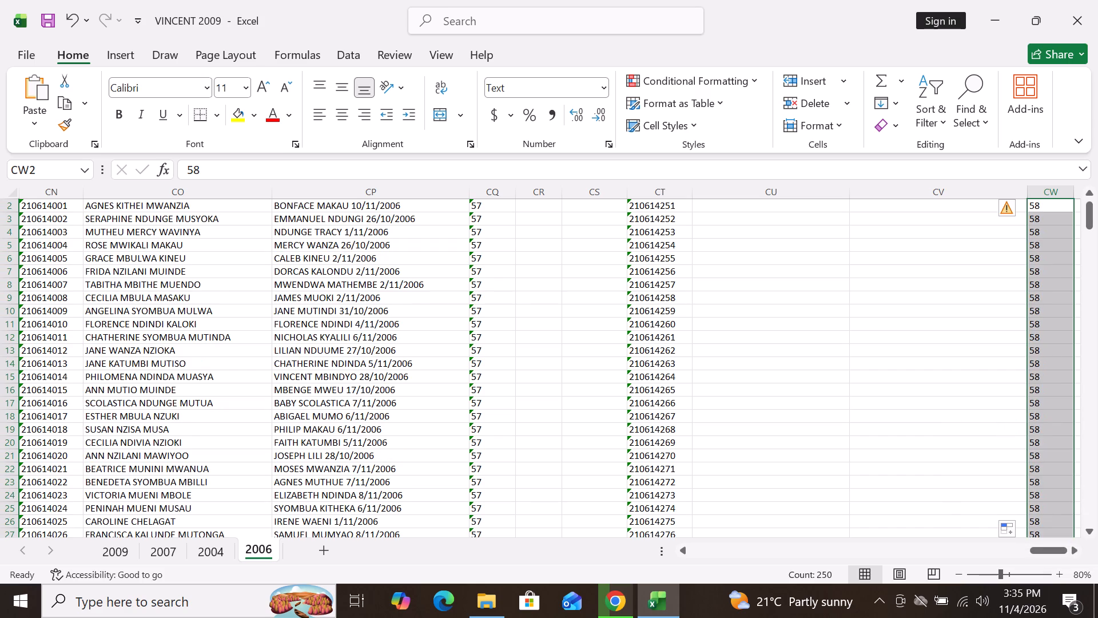
Enter the mother's full name for the first record in CU2, under MOTHERS NAME.
scroll(971, 415, "up", 2)
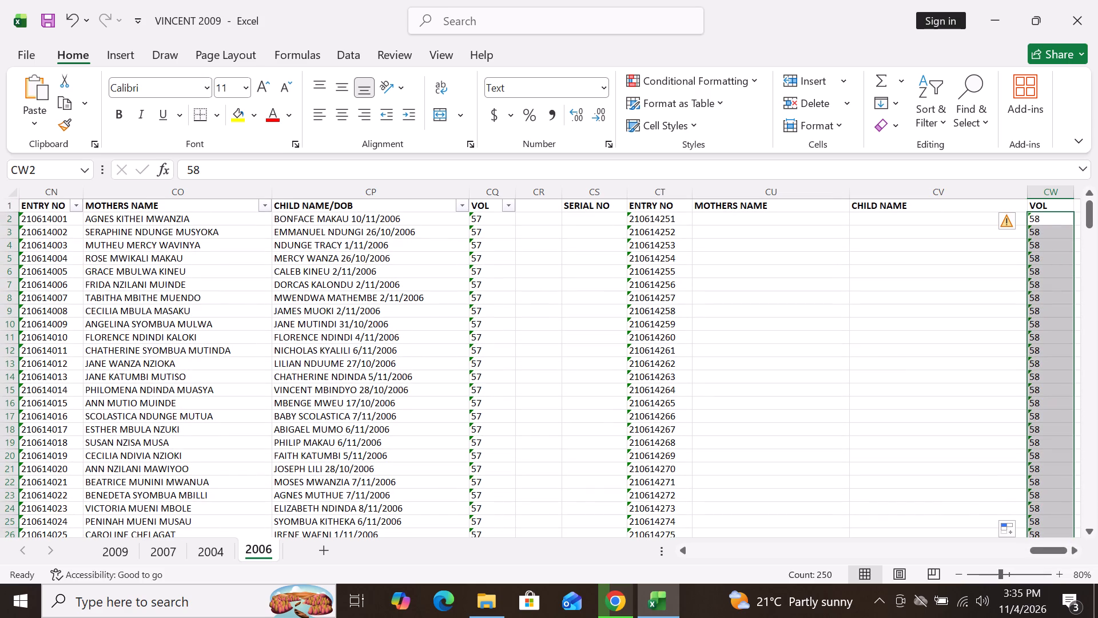
left_click(712, 227)
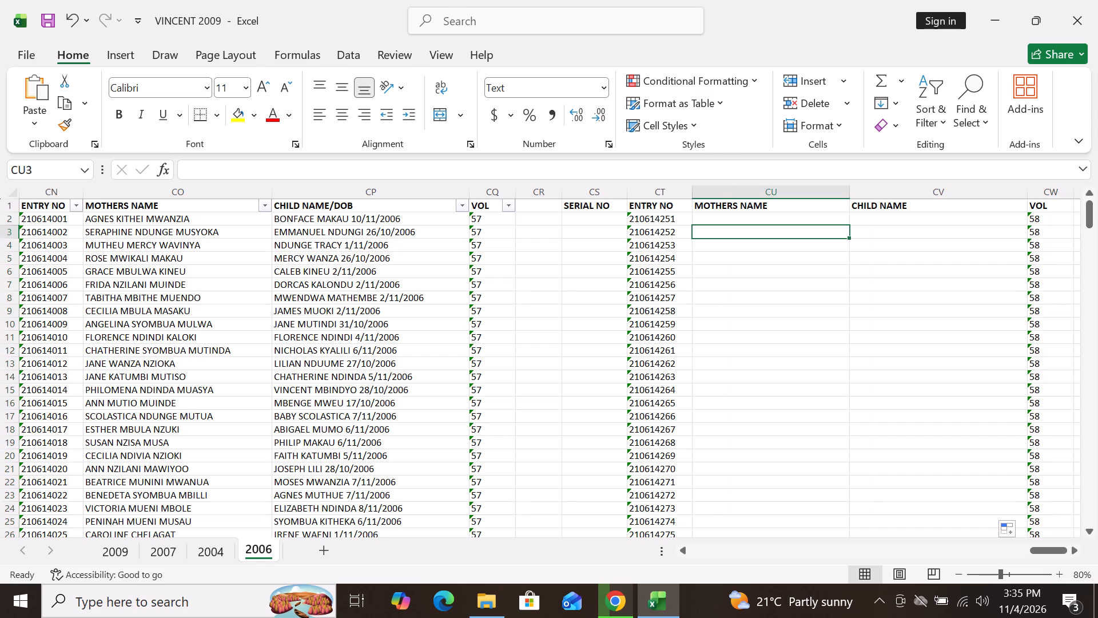
left_click(713, 215)
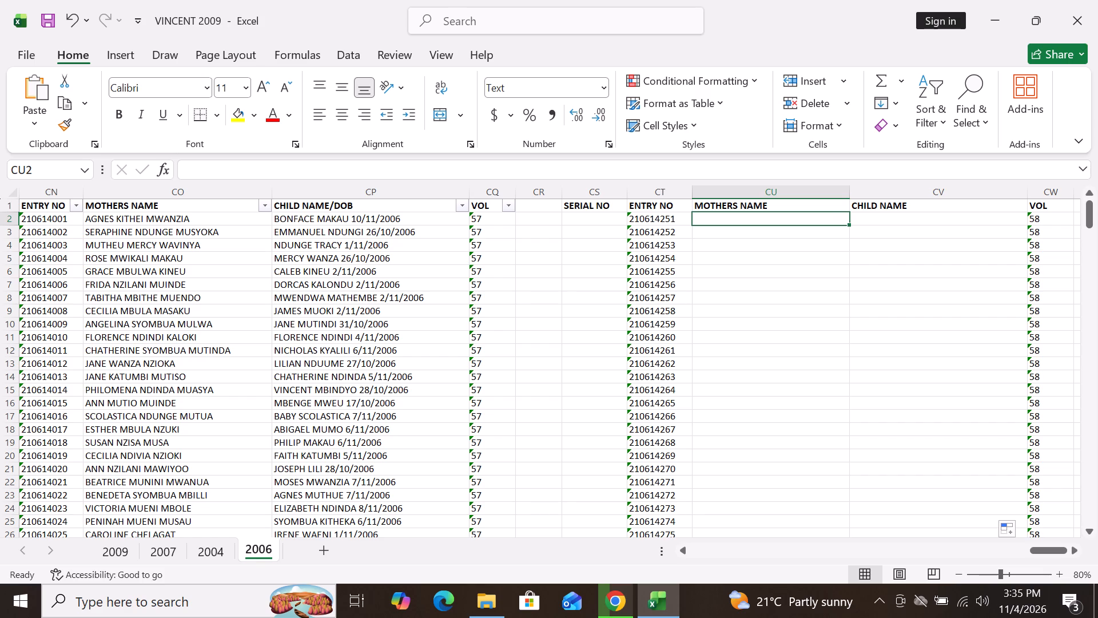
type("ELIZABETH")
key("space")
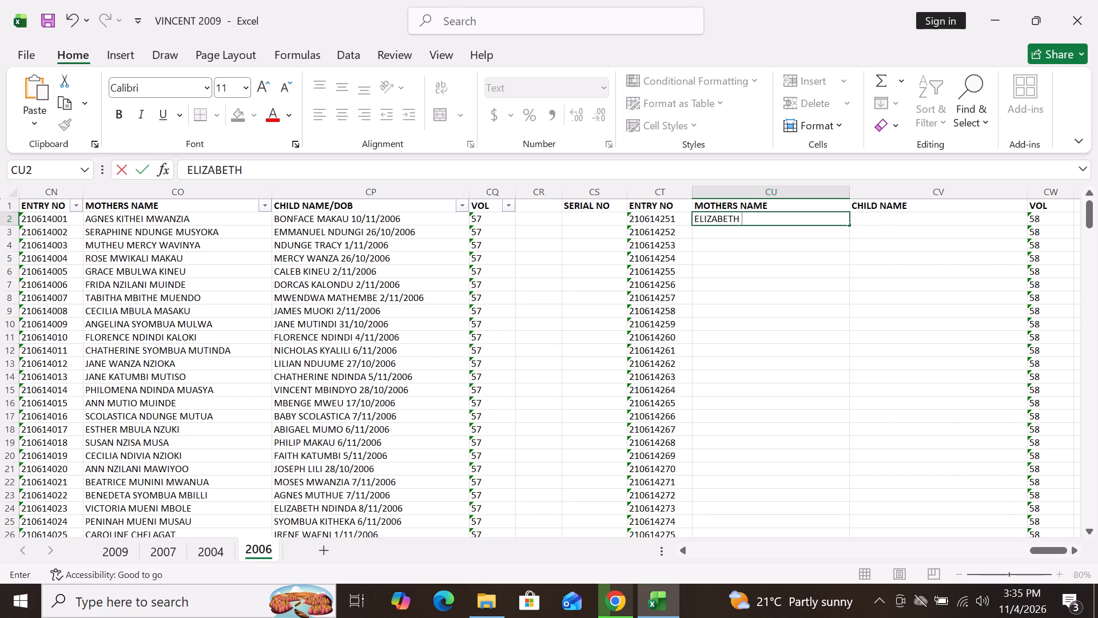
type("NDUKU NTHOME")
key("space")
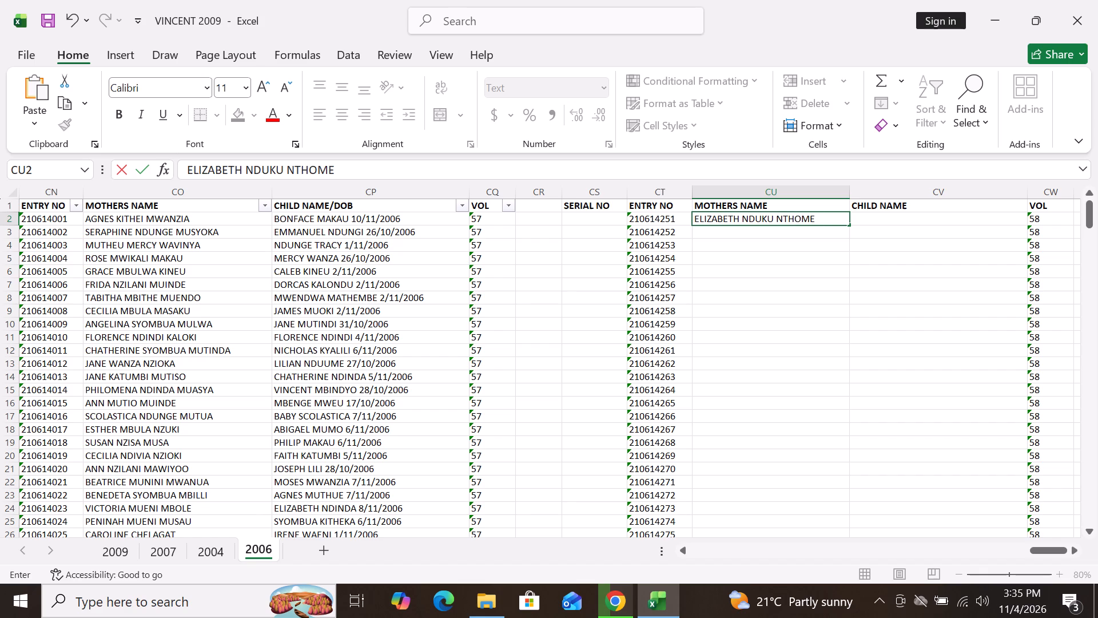
Enter the child's name followed by the date of birth for the first record in CV2, under CHILD NAME.
left_click(870, 218)
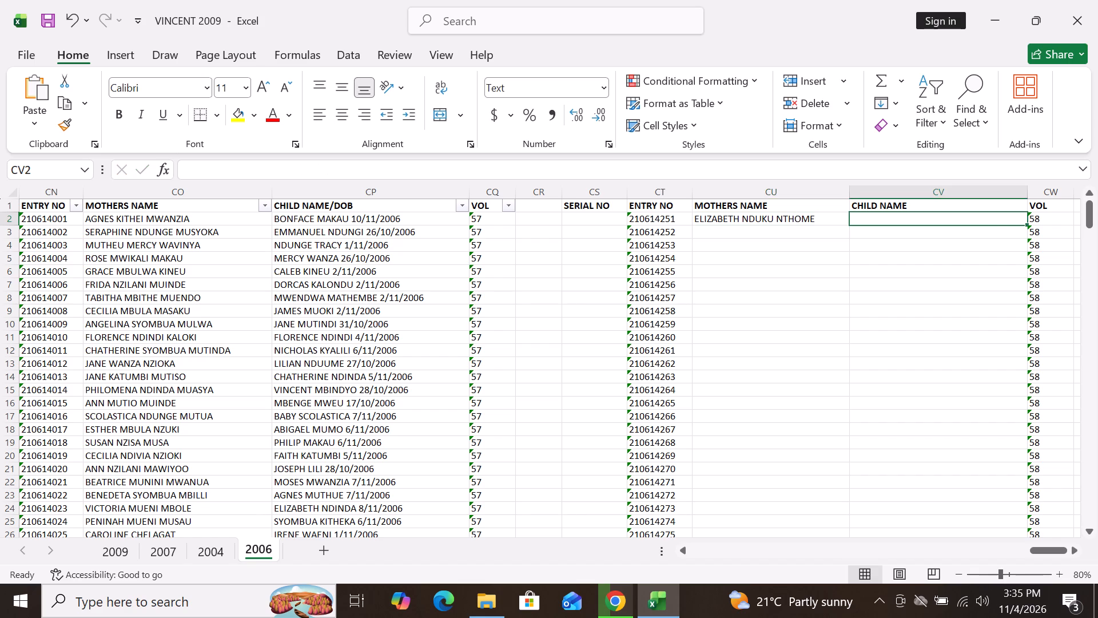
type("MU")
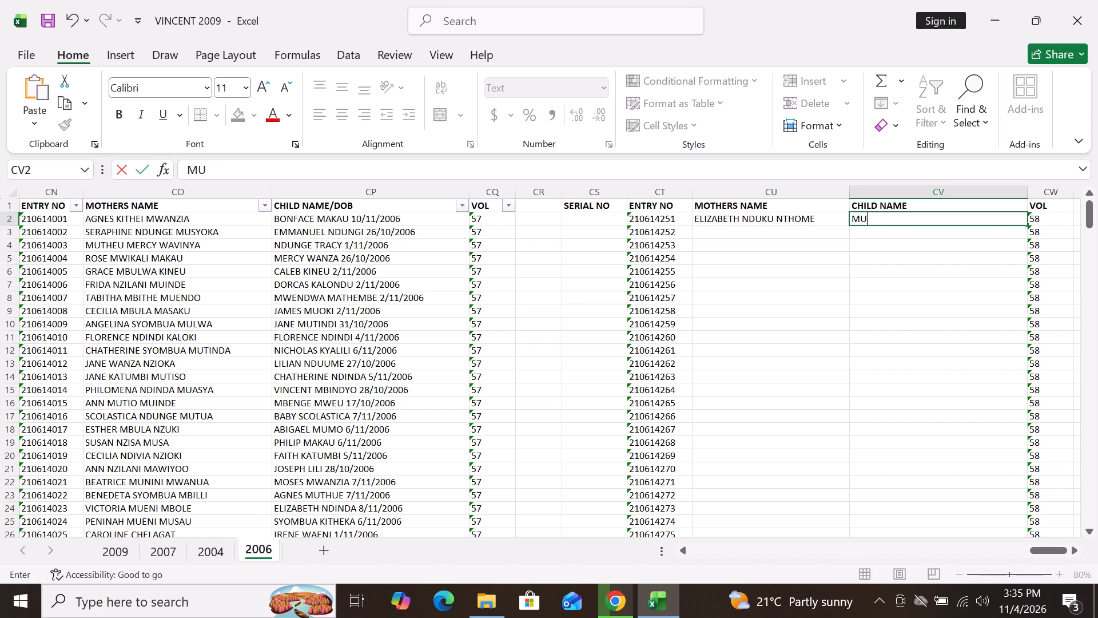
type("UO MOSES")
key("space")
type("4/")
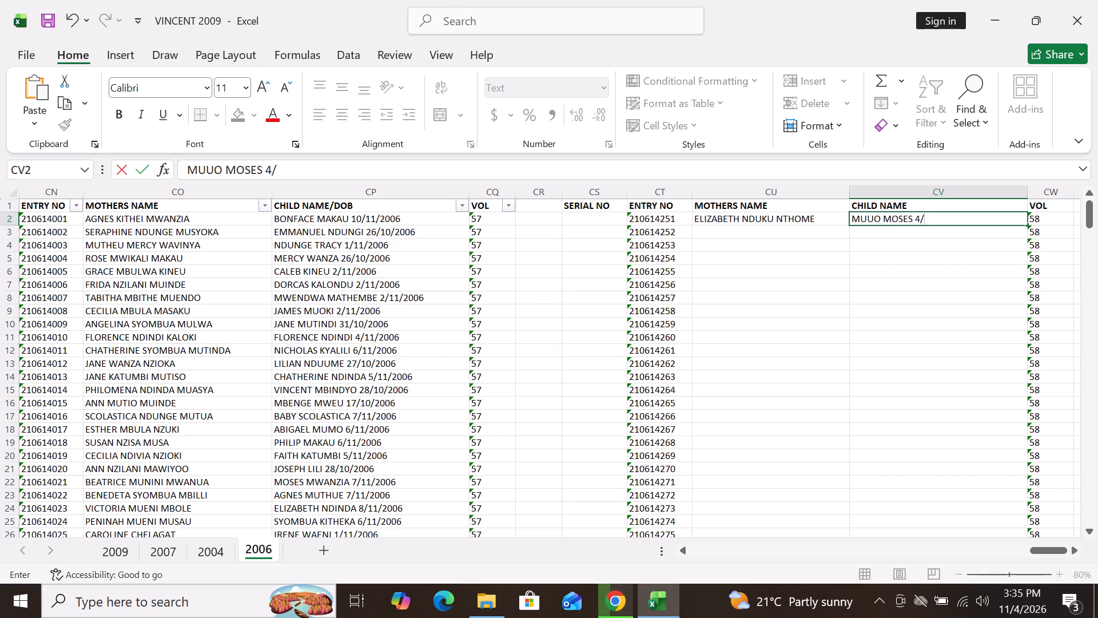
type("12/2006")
left_click(815, 233)
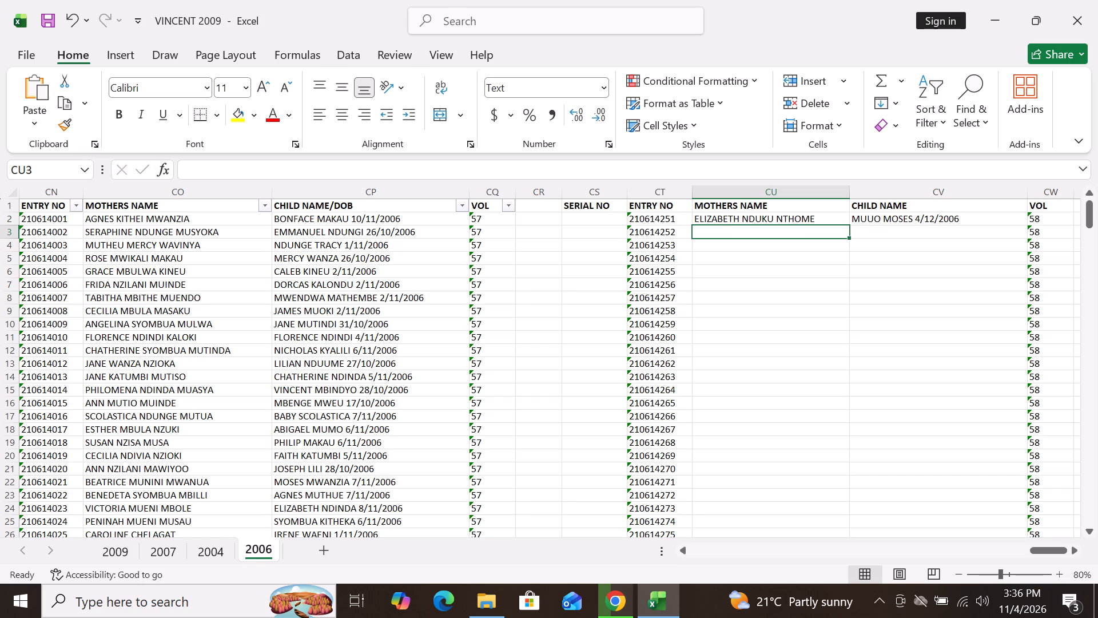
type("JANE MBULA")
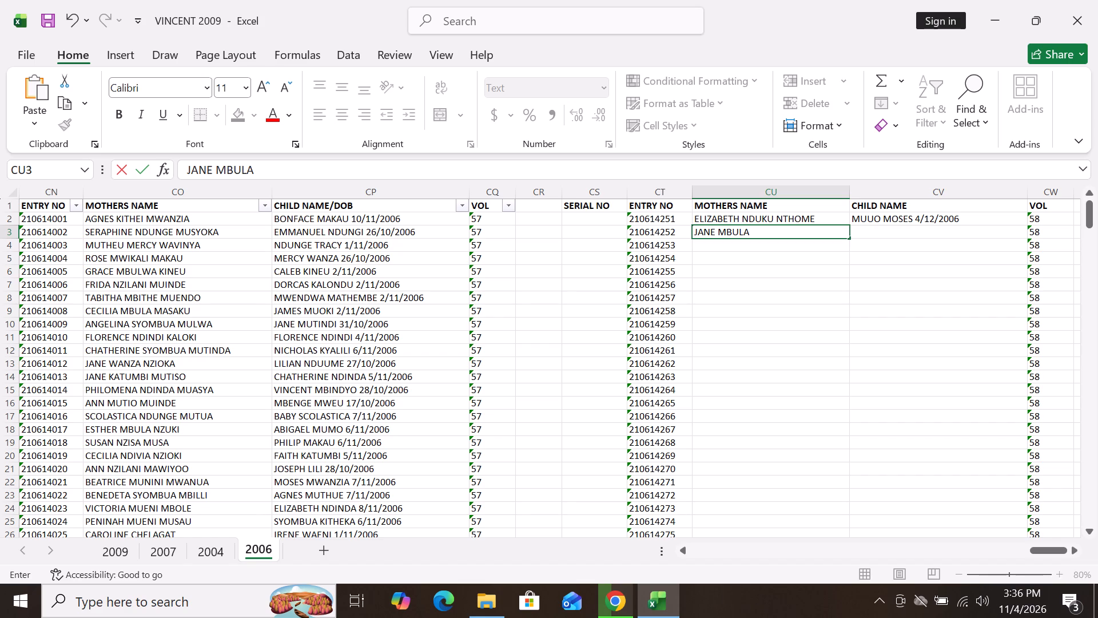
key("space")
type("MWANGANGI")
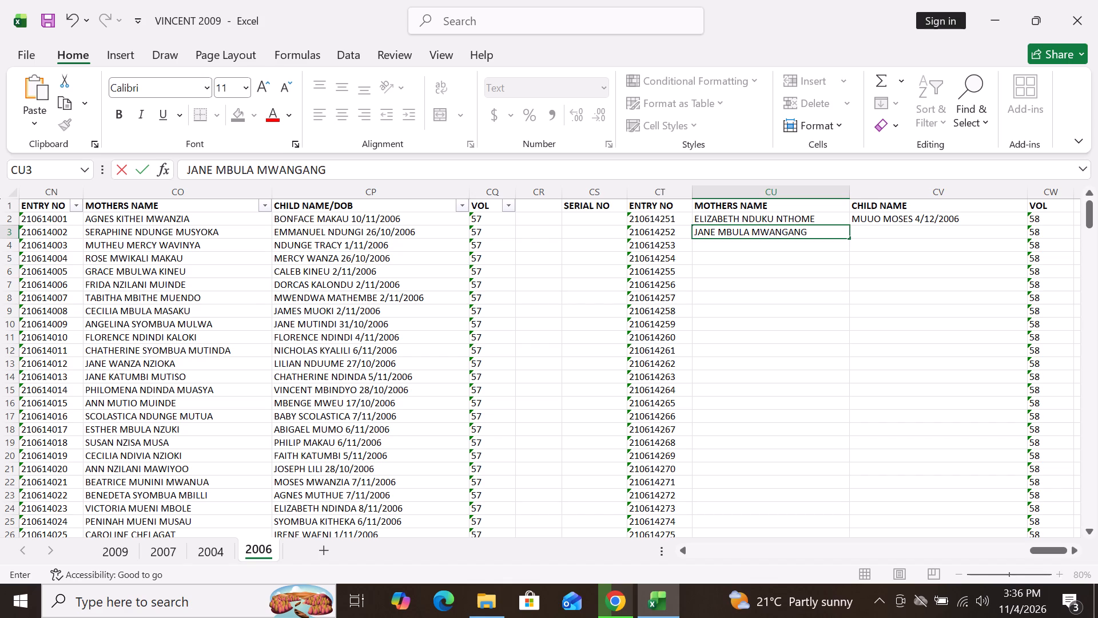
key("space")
left_click(866, 233)
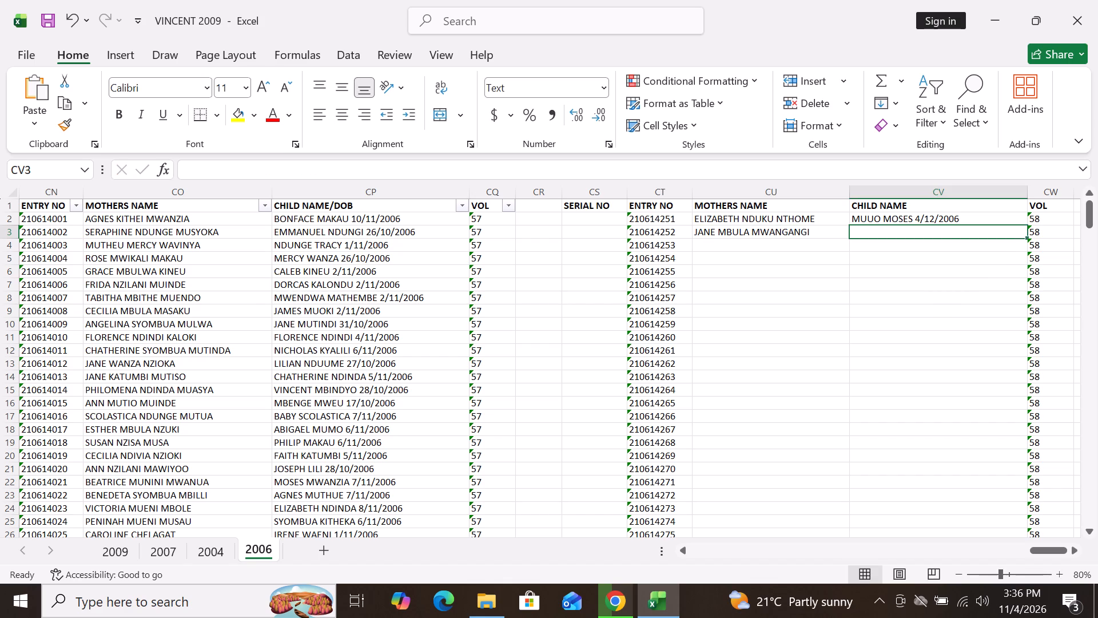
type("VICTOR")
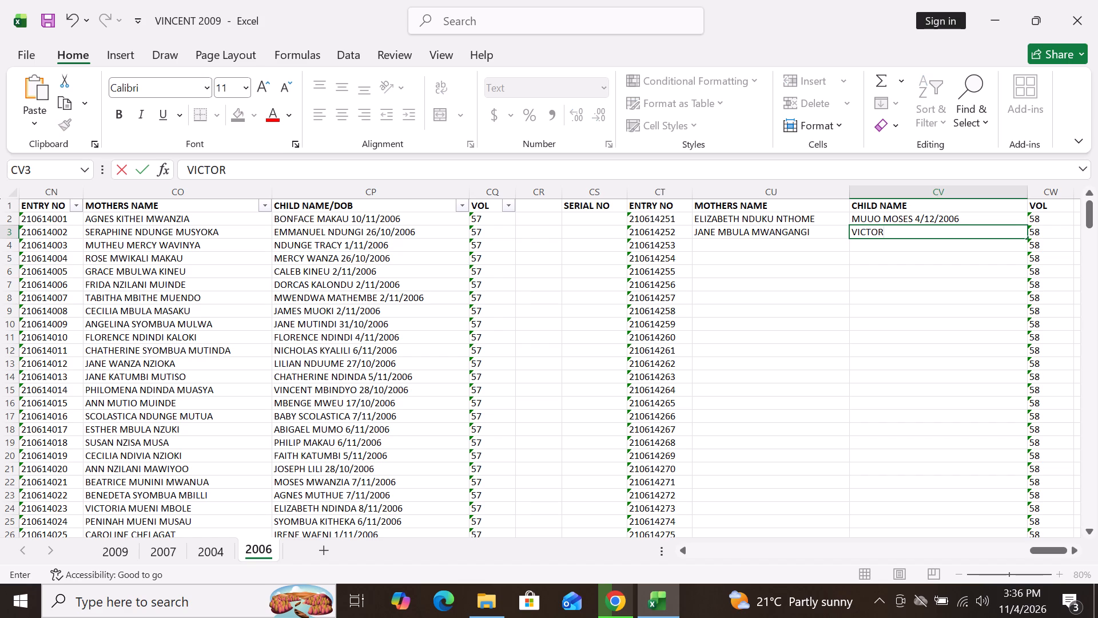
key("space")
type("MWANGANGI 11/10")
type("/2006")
left_click(818, 248)
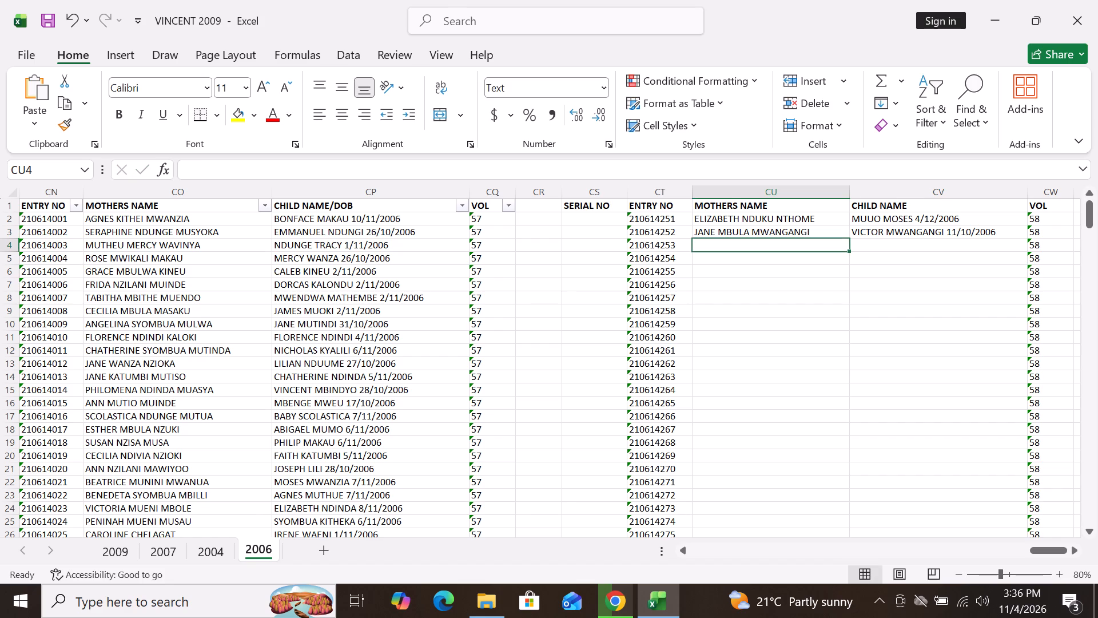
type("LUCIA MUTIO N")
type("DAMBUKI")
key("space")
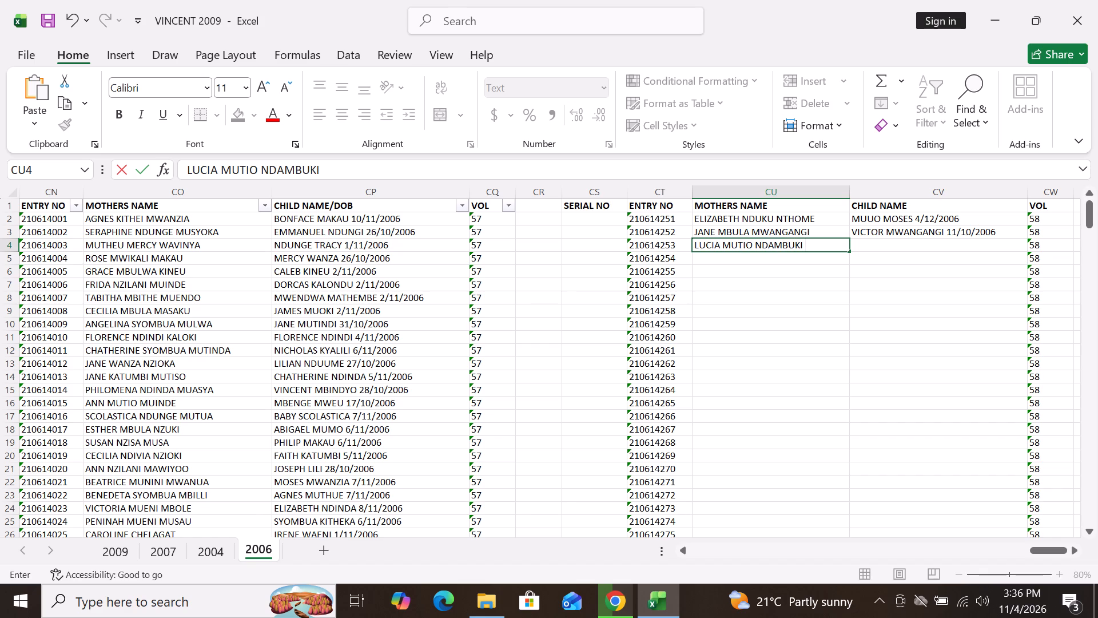
left_click(879, 247)
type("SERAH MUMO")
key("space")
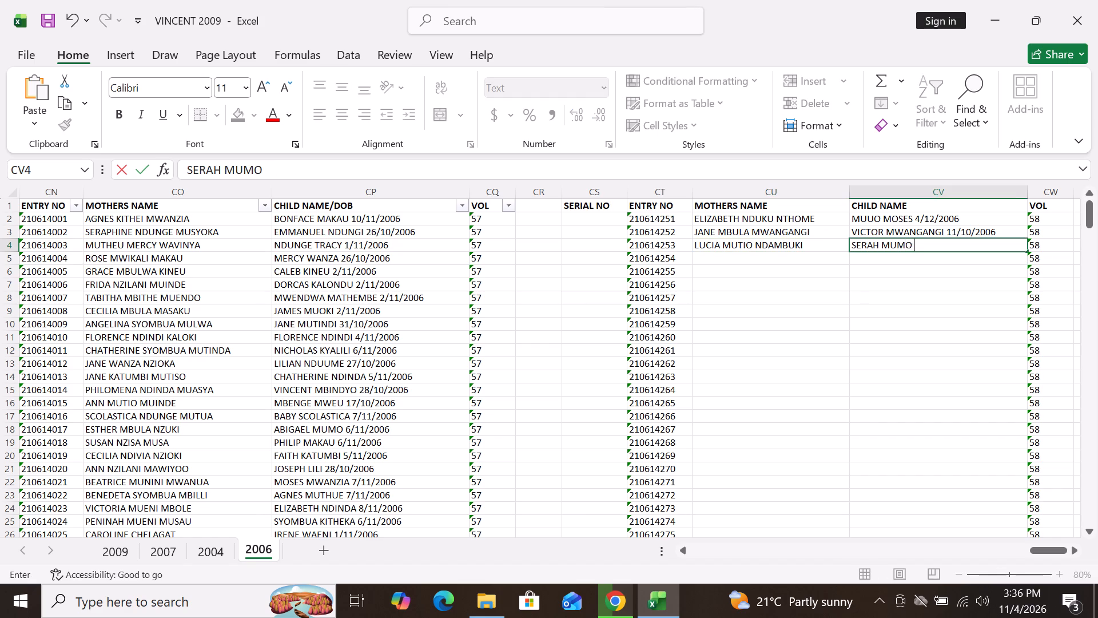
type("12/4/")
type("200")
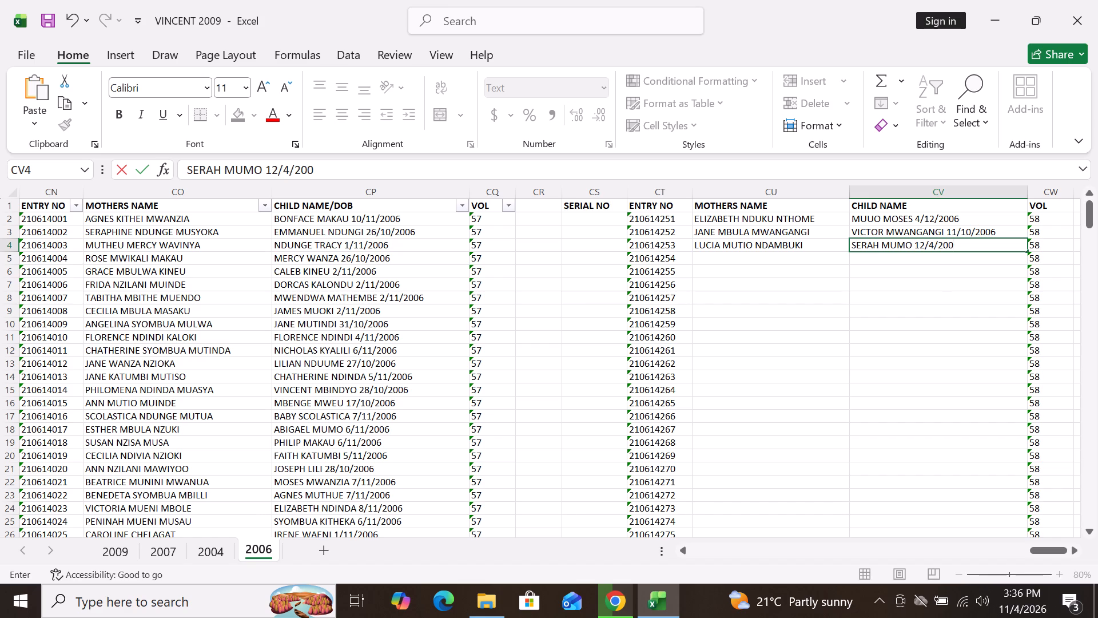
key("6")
left_click(826, 264)
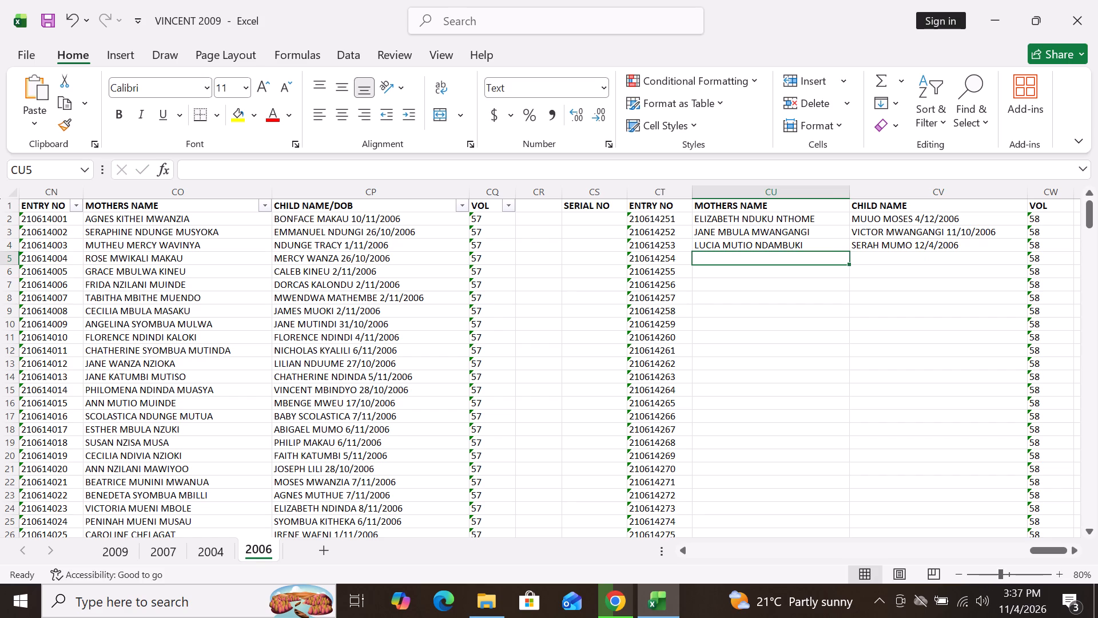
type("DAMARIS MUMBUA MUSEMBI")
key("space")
left_click(872, 257)
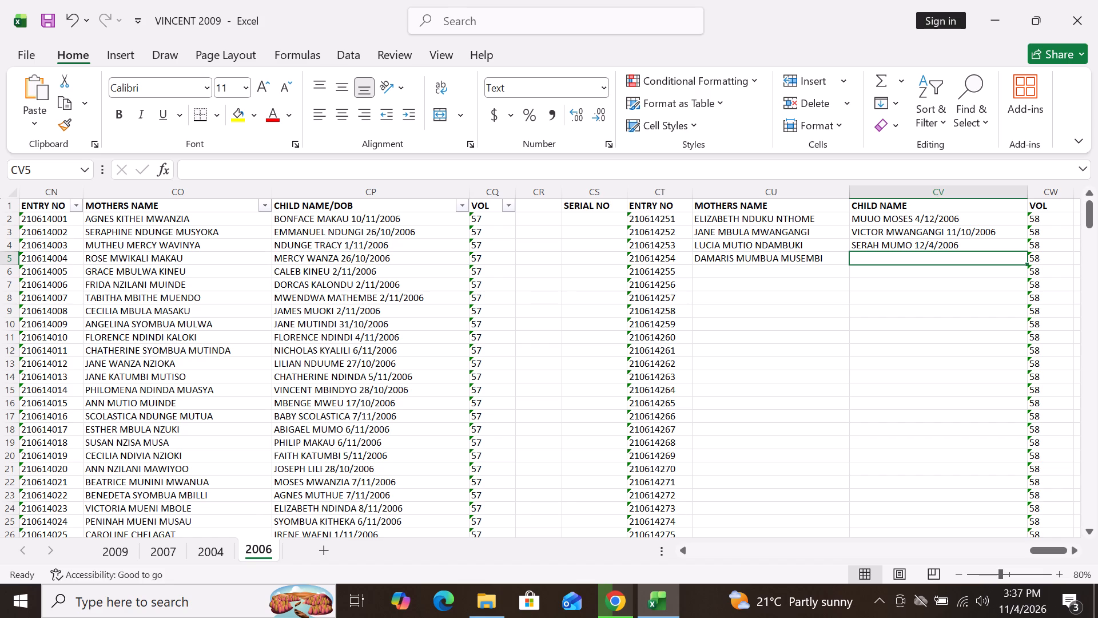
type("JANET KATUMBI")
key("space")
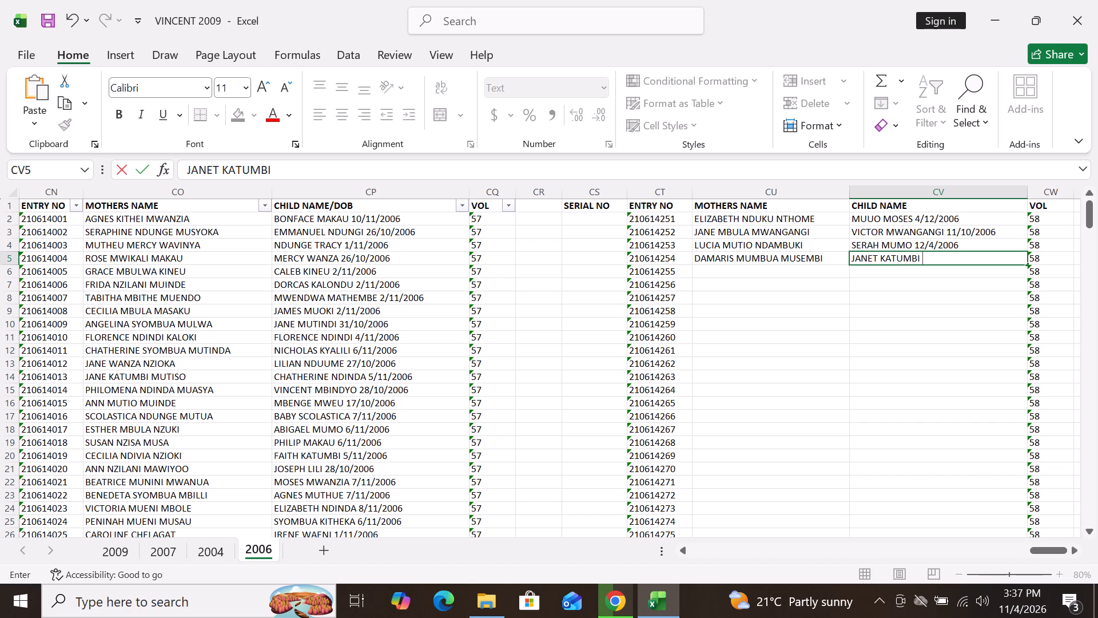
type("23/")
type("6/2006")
left_click(814, 272)
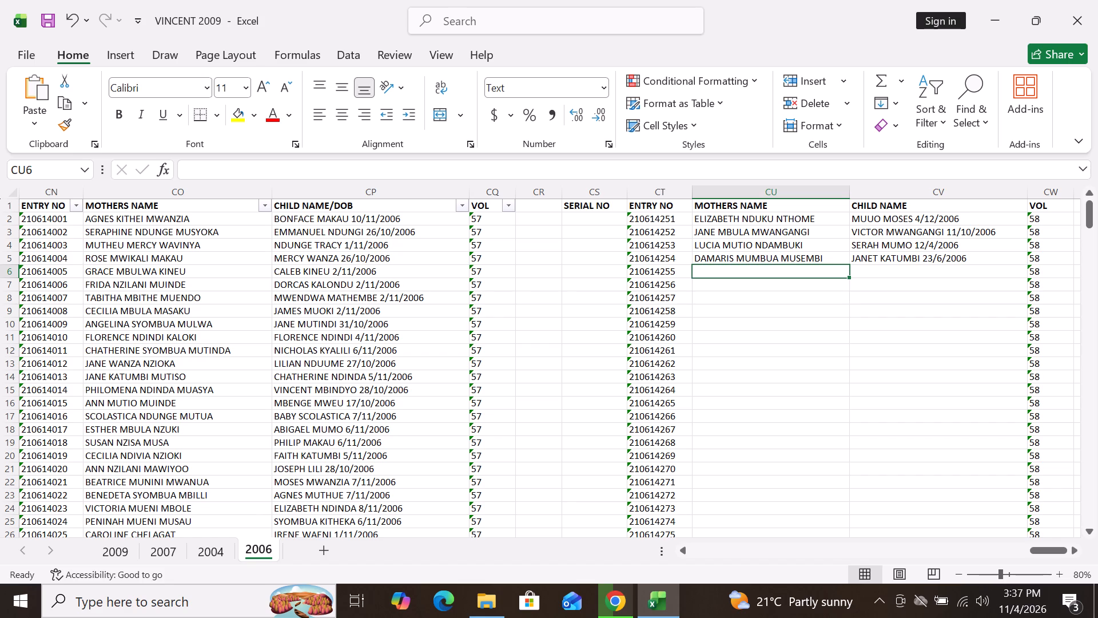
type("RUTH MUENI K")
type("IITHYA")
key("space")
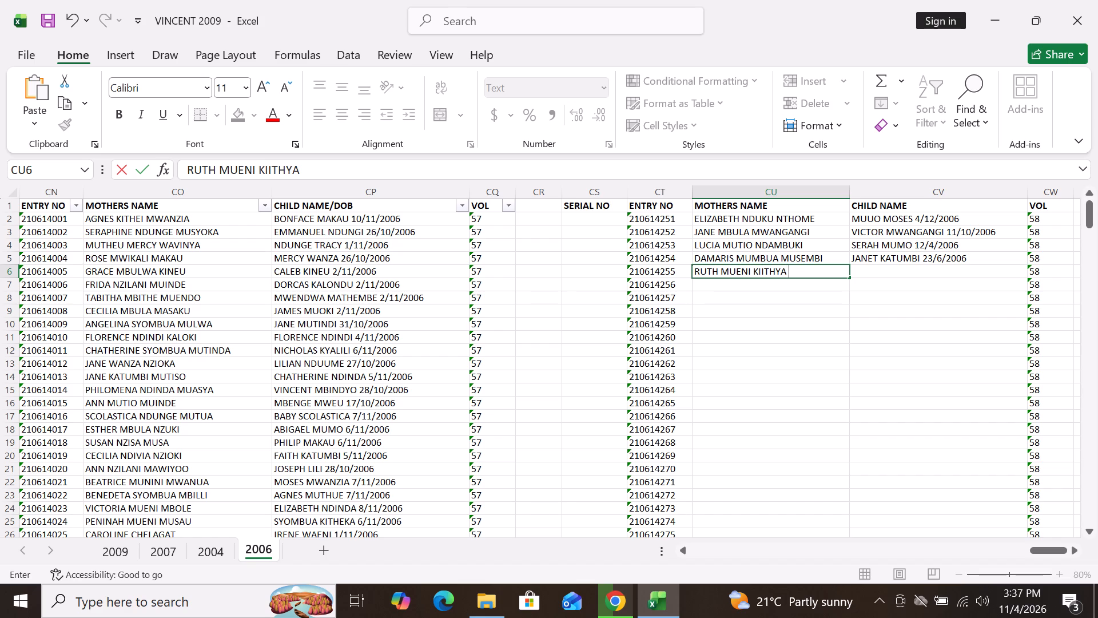
left_click(880, 270)
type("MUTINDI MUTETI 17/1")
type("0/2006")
left_click(826, 280)
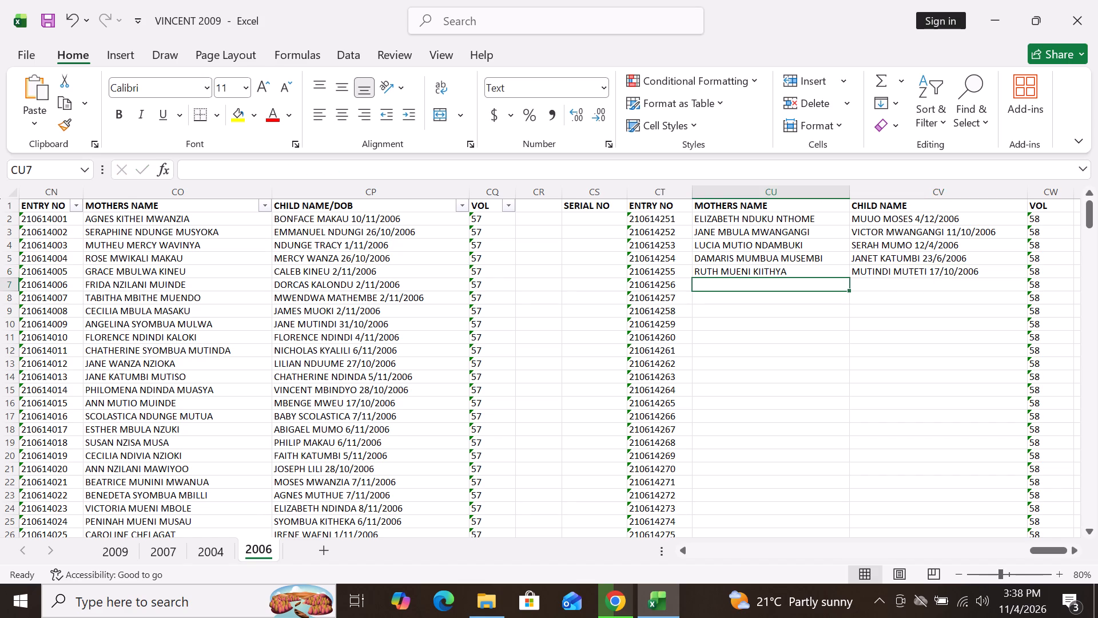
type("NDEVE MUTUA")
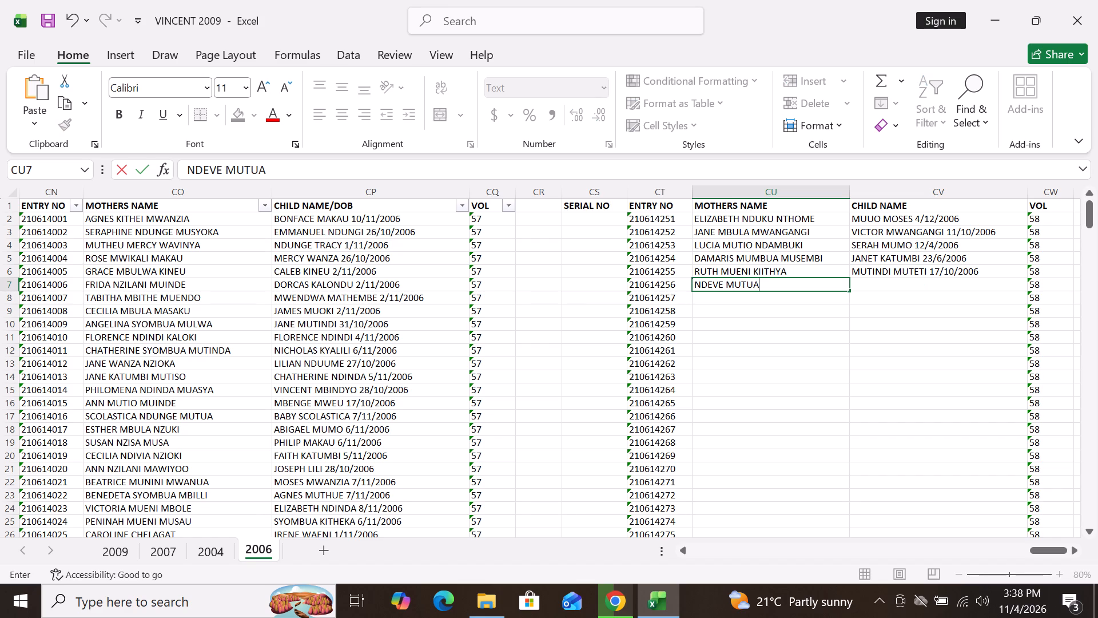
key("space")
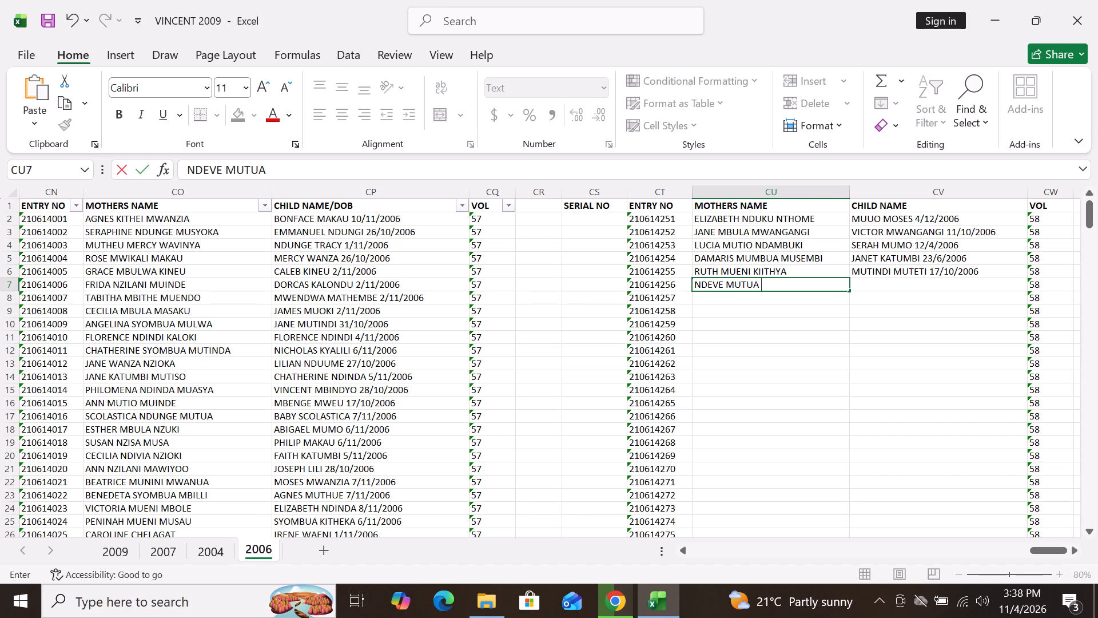
left_click(875, 284)
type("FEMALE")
left_click(823, 298)
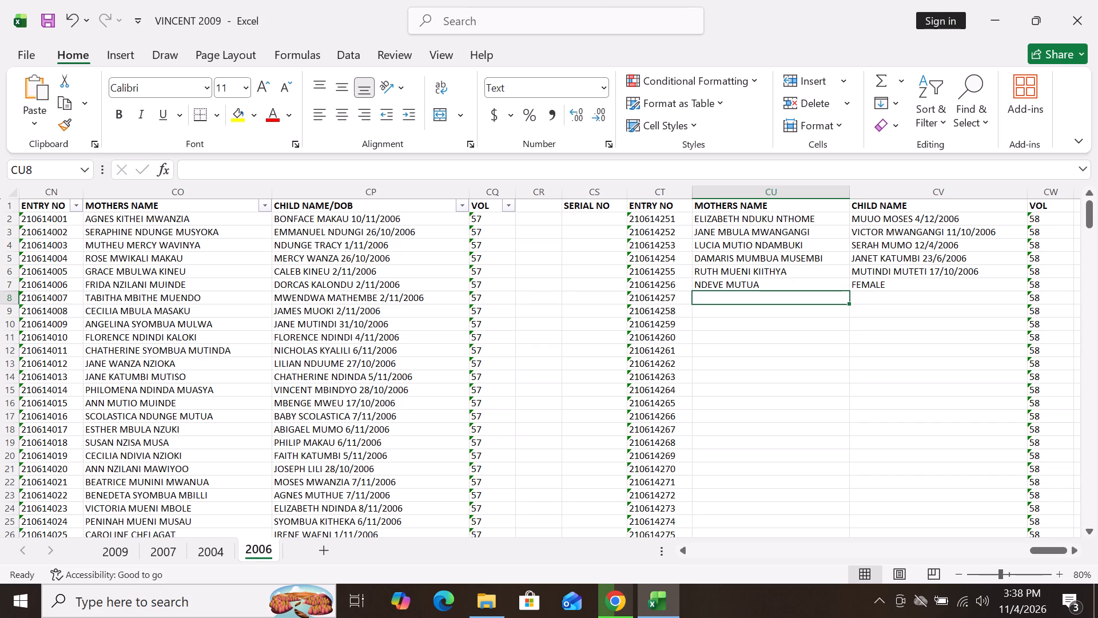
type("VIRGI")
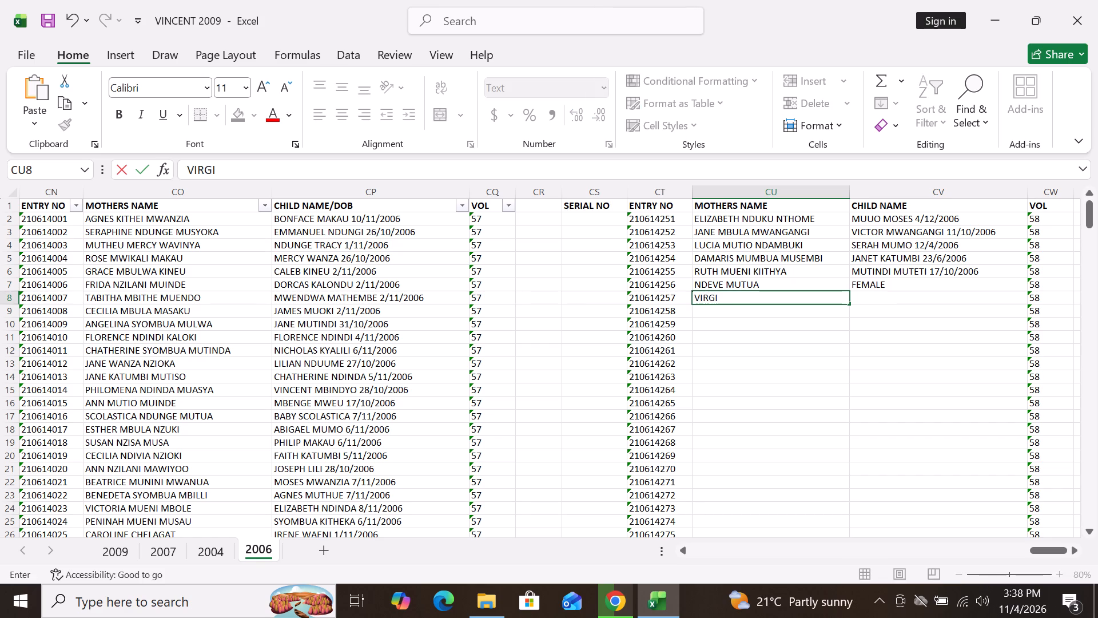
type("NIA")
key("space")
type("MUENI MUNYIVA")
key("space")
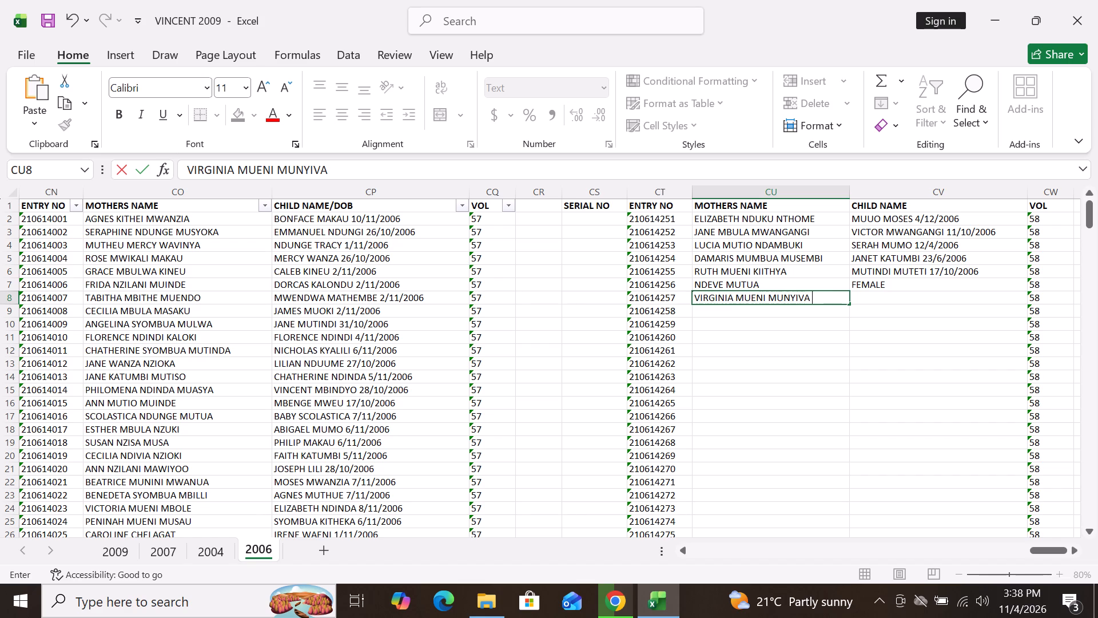
left_click(892, 298)
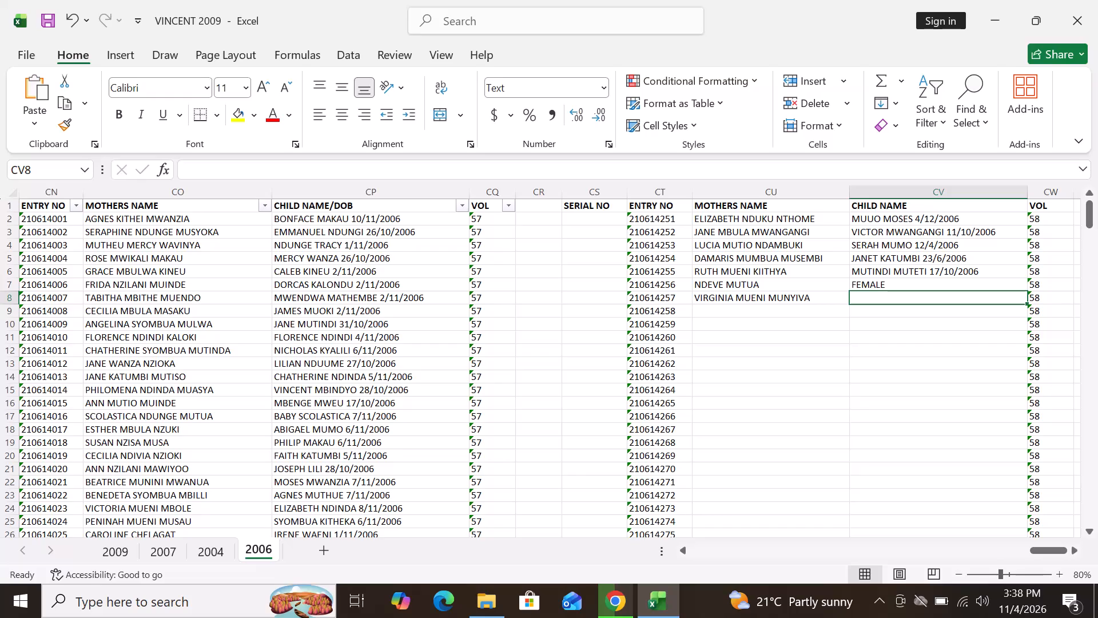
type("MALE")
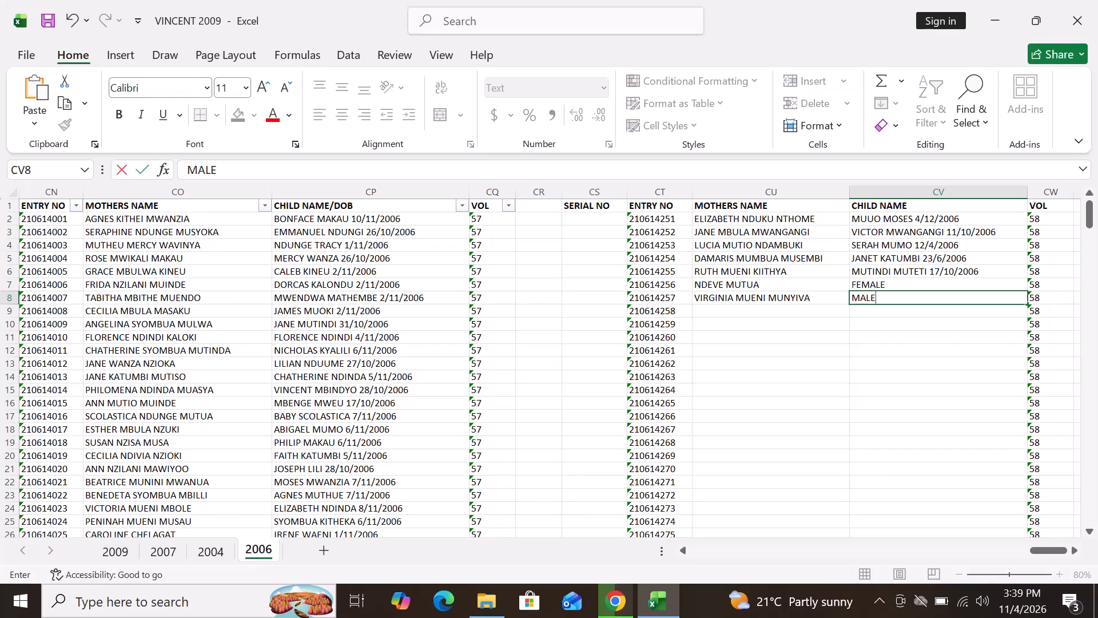
left_click(732, 304)
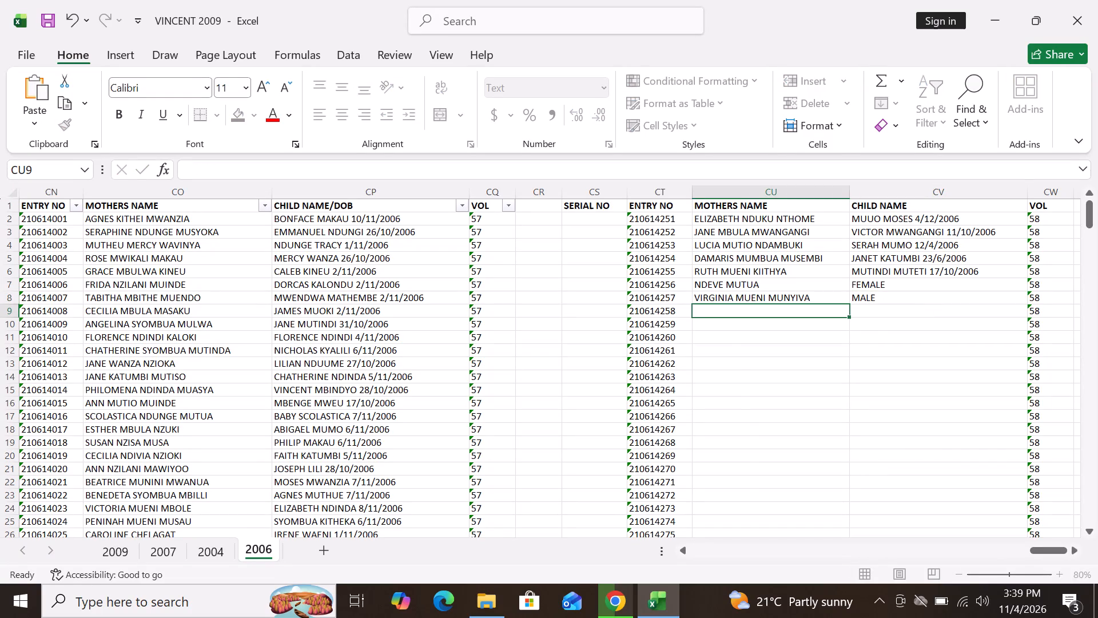
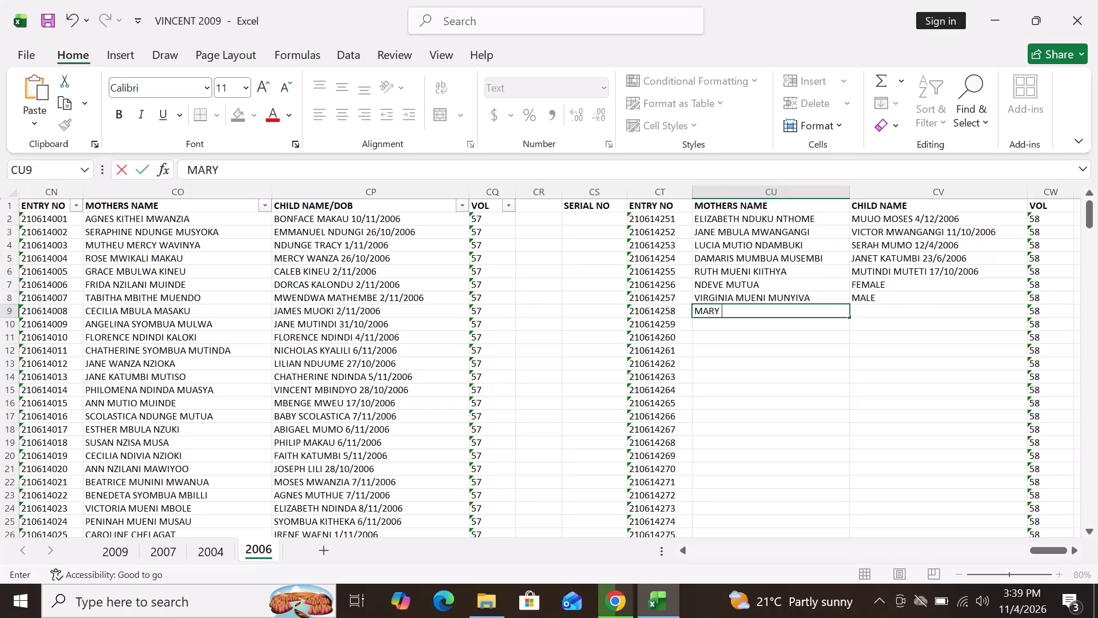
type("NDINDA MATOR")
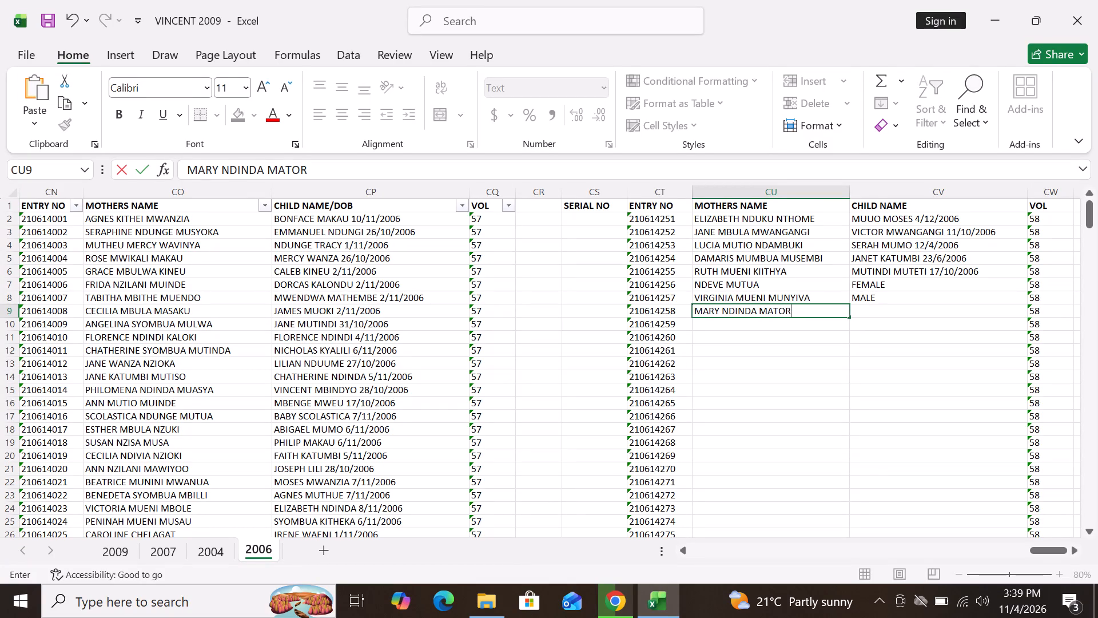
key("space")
left_click(889, 314)
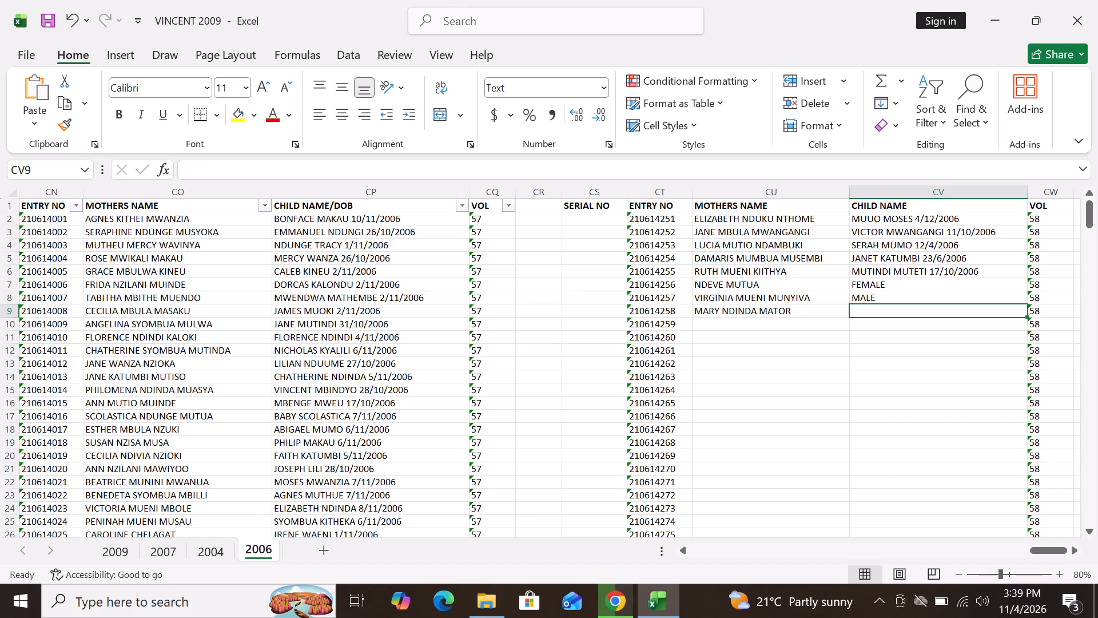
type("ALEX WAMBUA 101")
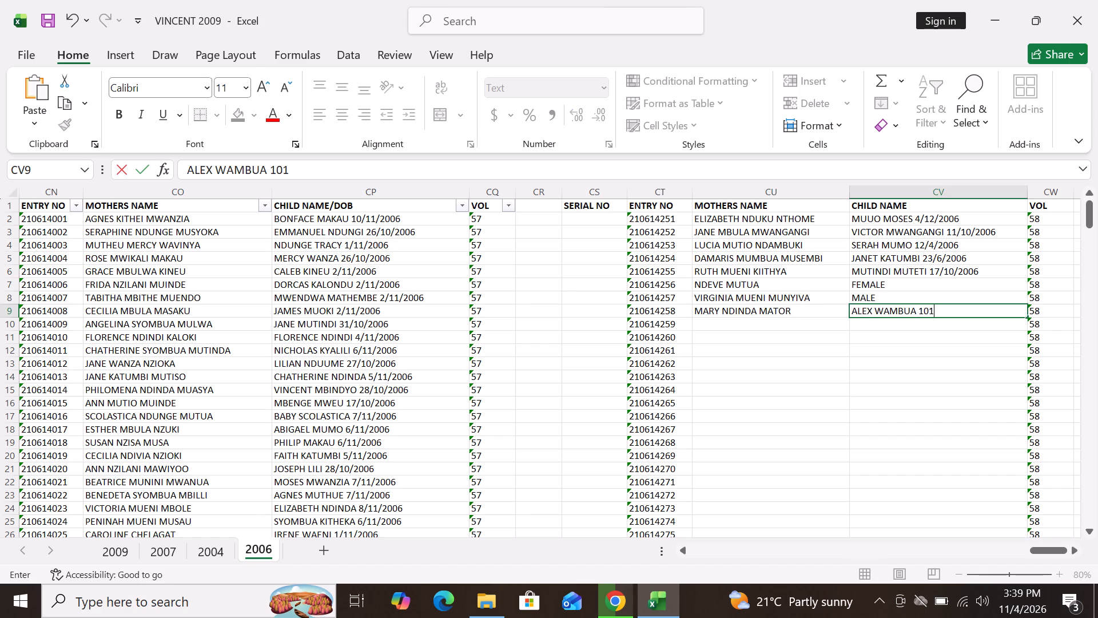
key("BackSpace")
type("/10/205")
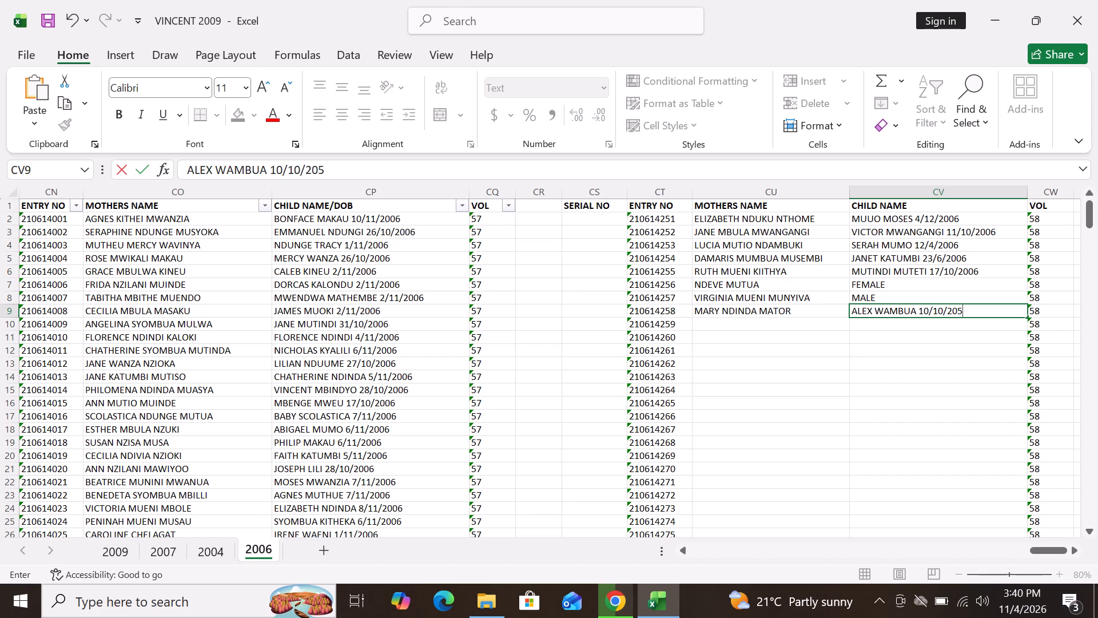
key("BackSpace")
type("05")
left_click(818, 320)
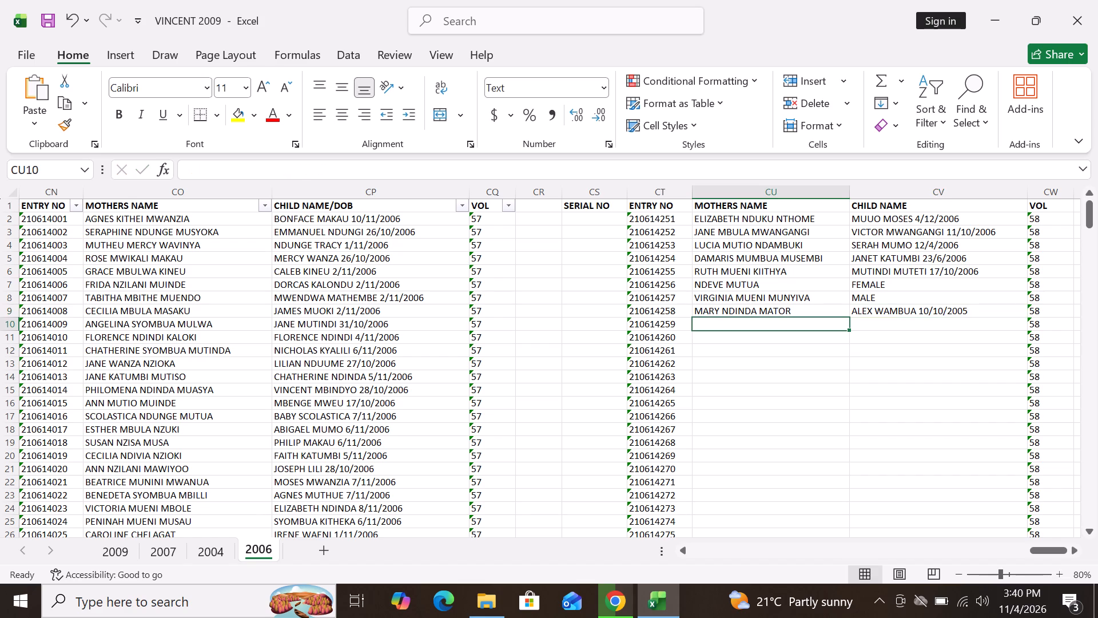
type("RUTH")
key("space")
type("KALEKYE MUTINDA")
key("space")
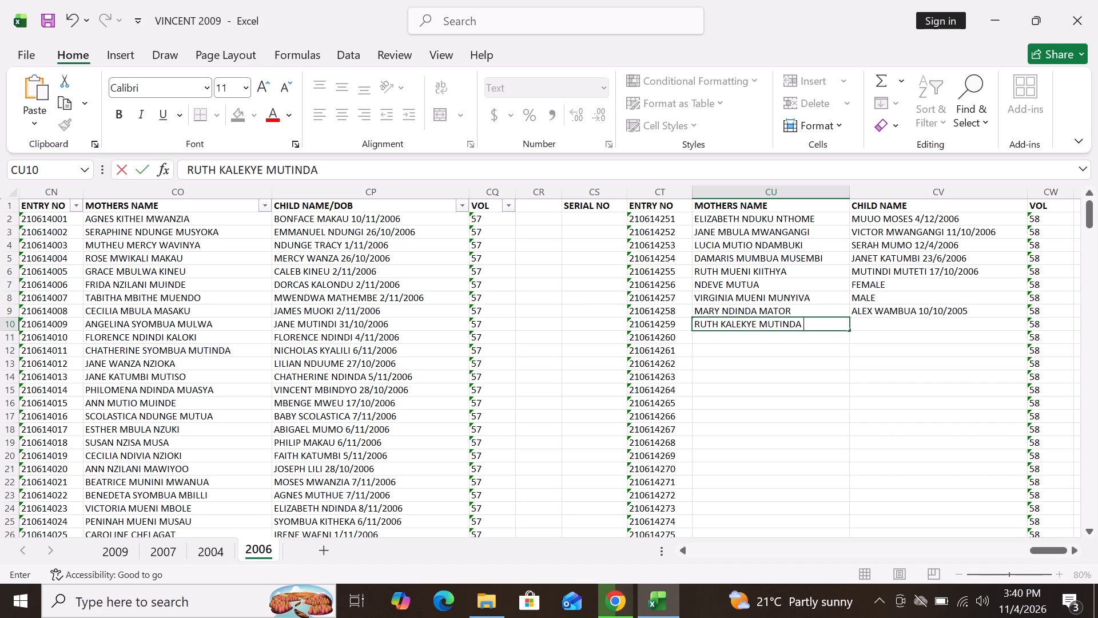
left_click(866, 320)
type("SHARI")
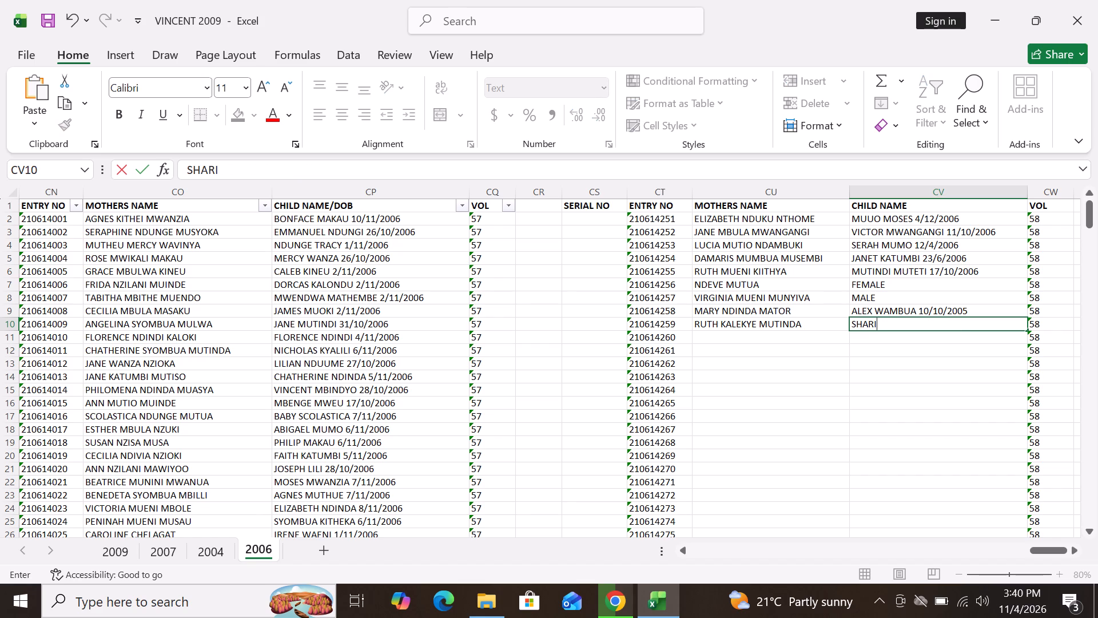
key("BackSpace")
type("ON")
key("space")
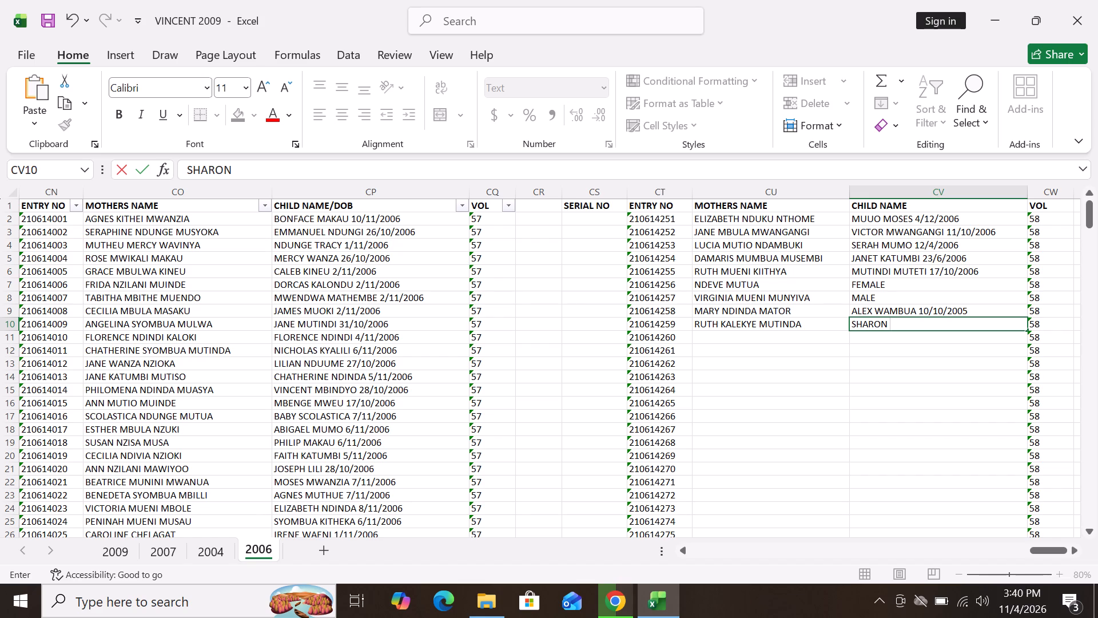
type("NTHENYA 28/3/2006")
left_click(775, 339)
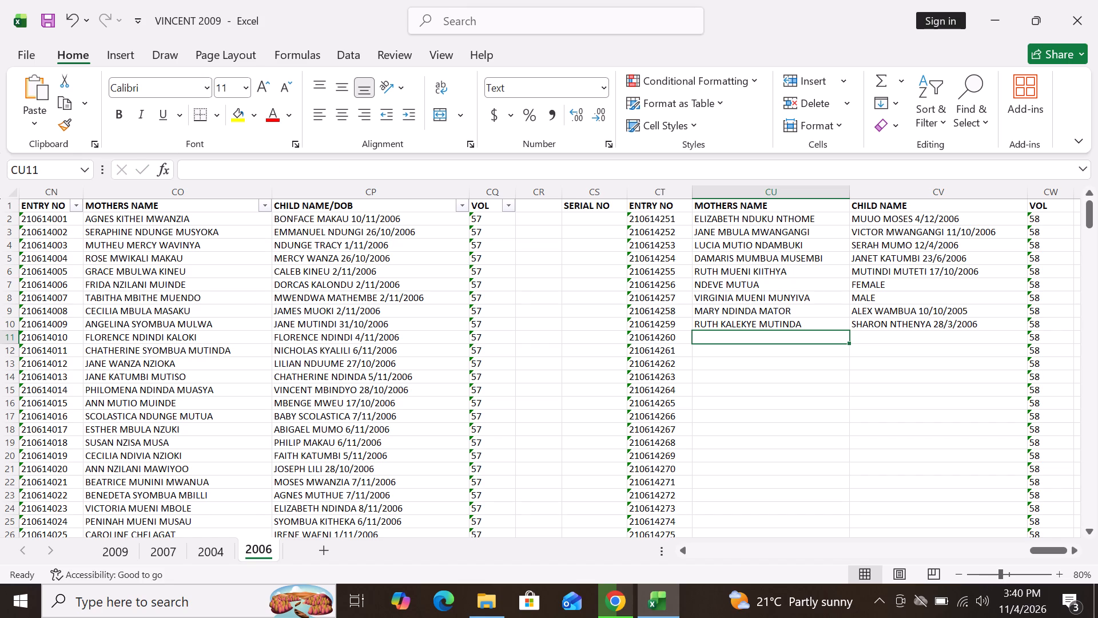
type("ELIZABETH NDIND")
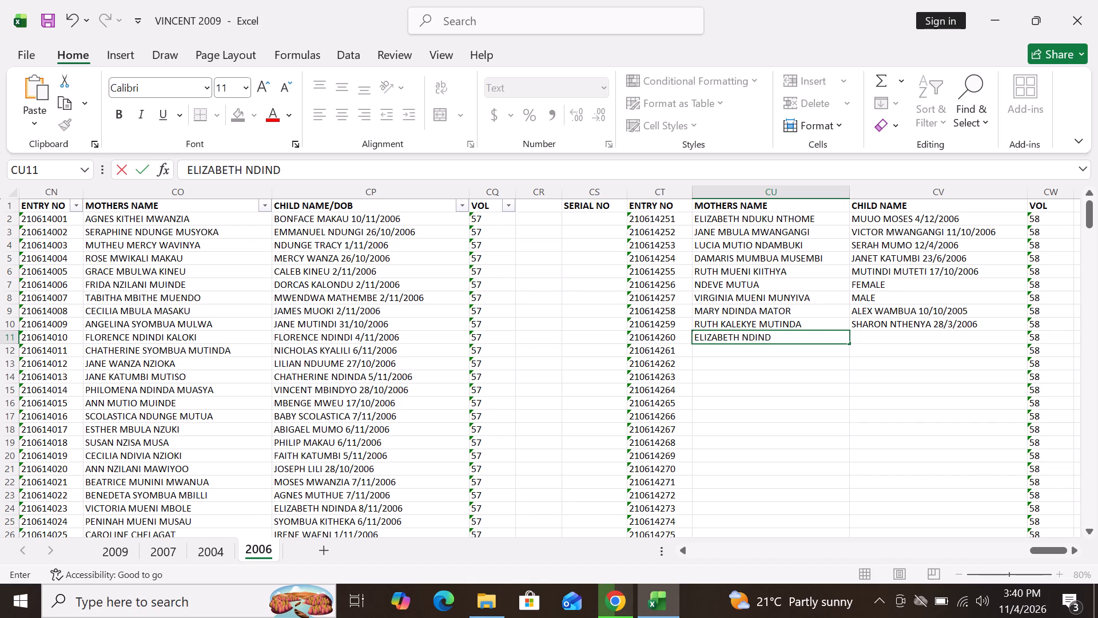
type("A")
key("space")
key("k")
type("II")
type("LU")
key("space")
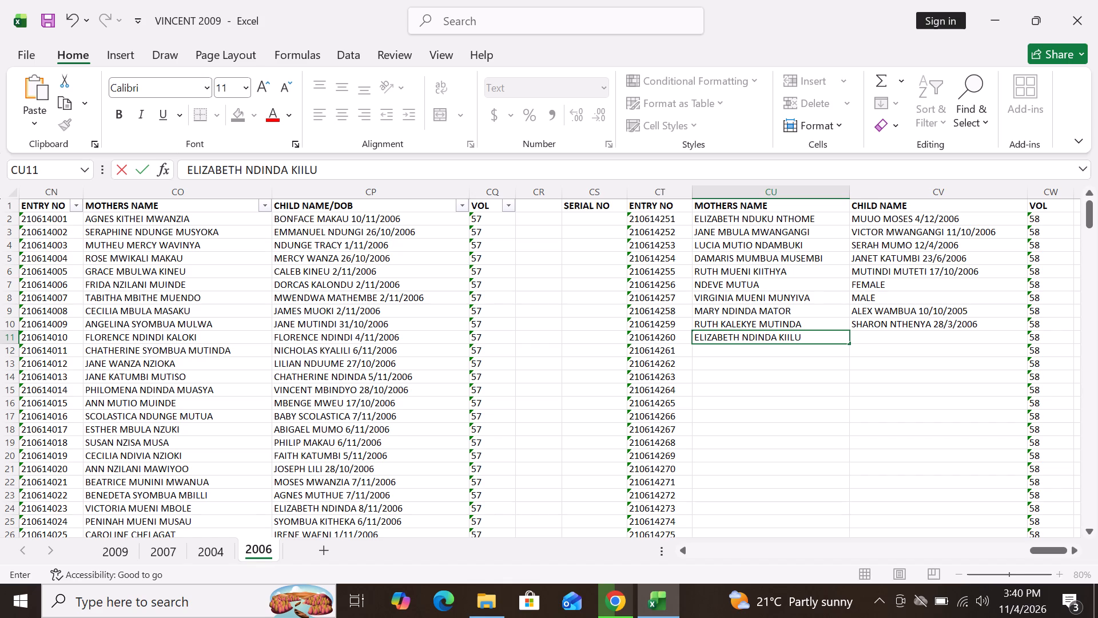
left_click(869, 339)
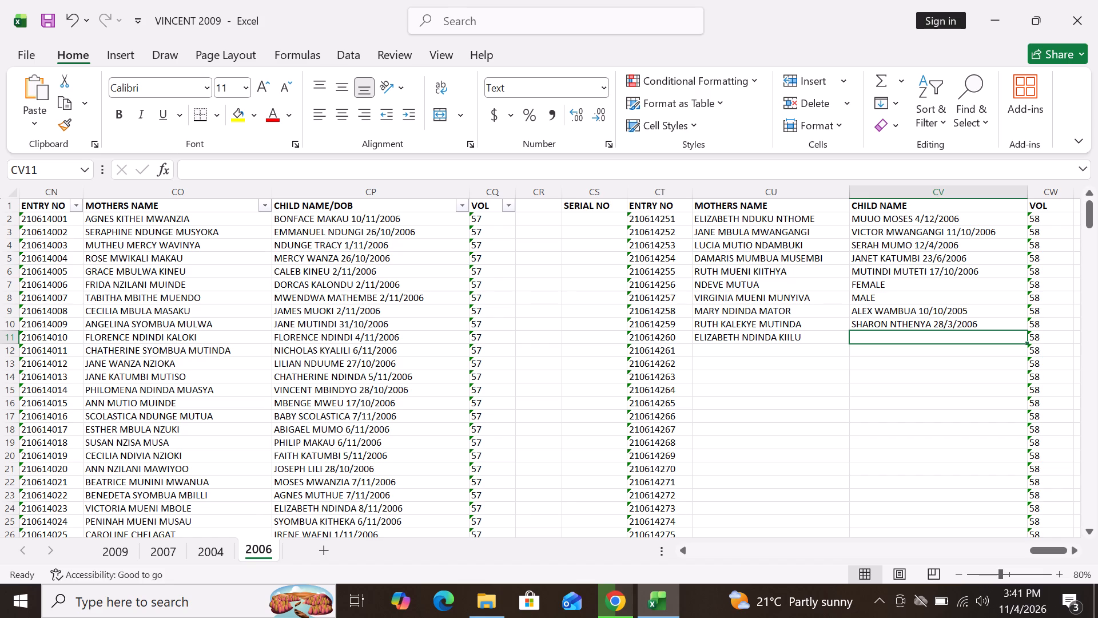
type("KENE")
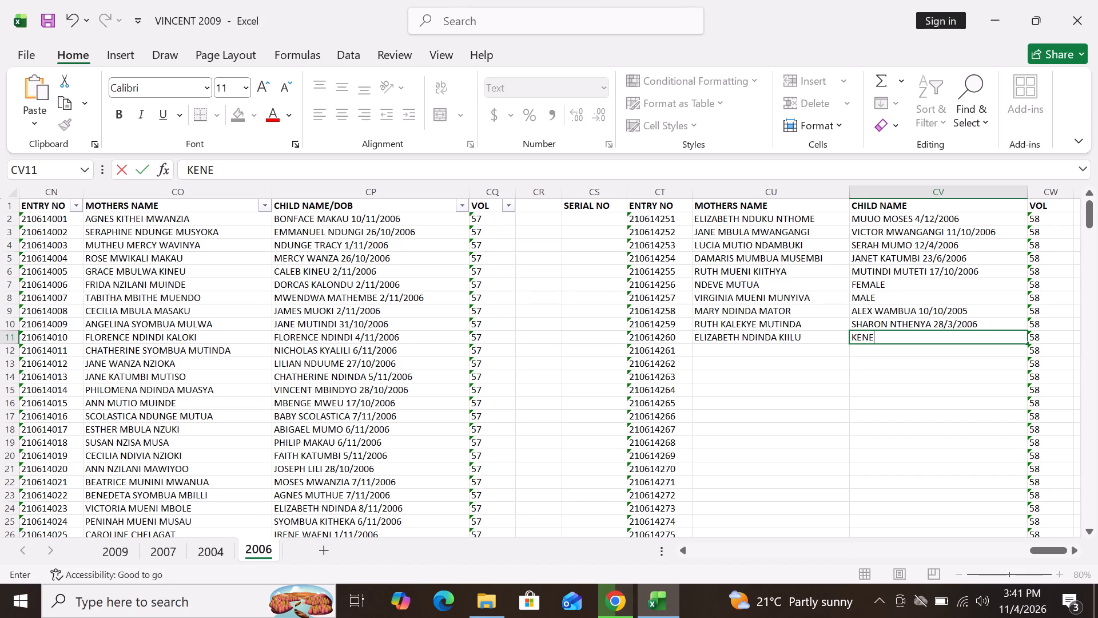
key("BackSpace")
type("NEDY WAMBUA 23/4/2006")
left_click(807, 348)
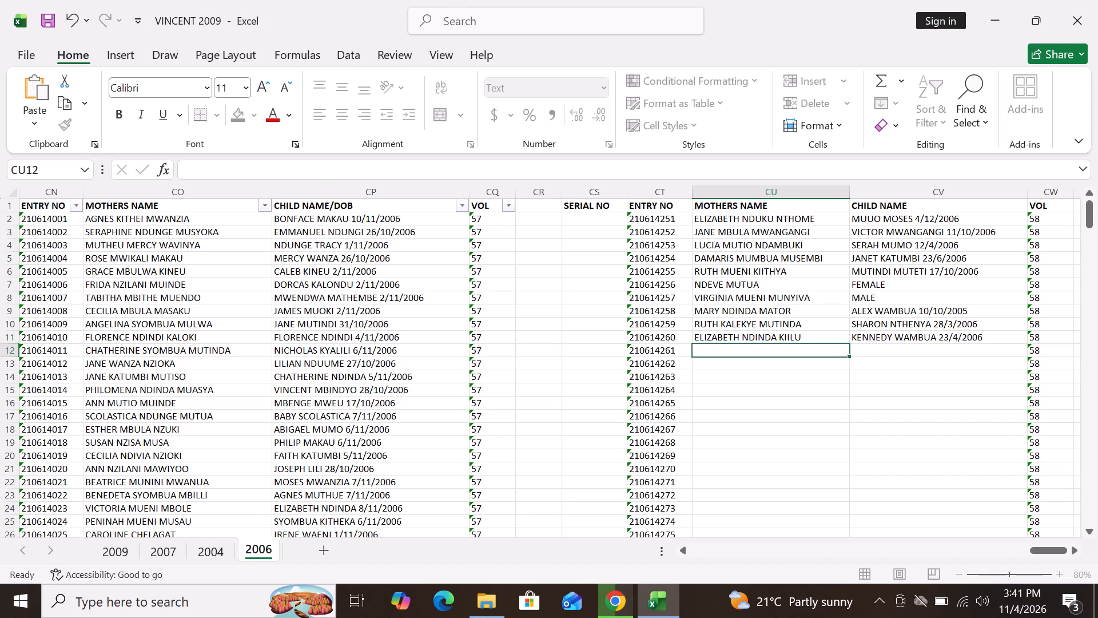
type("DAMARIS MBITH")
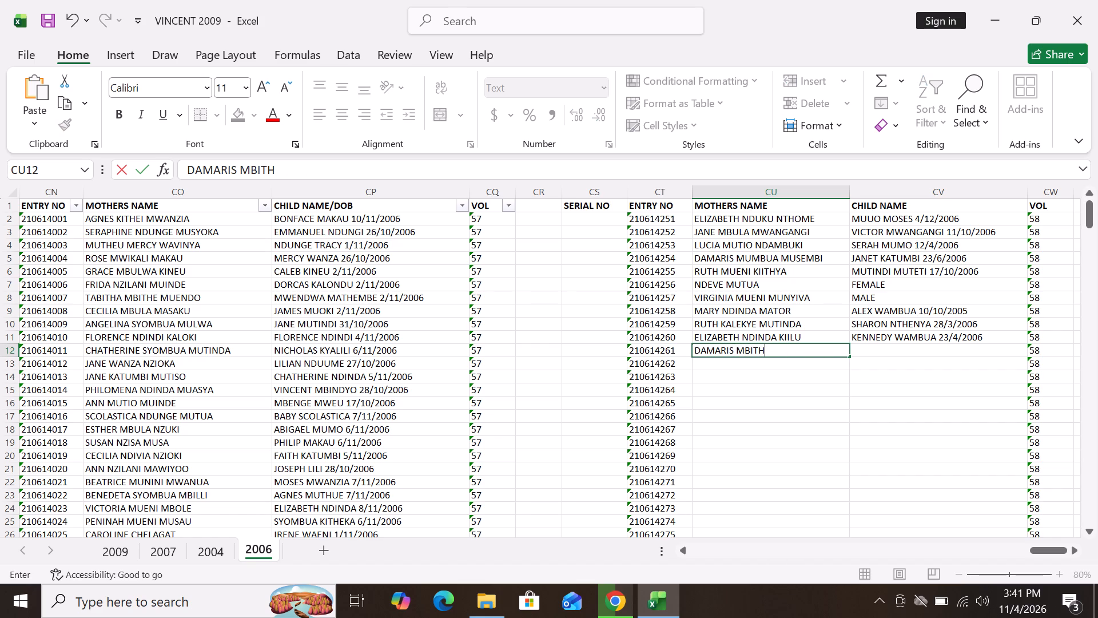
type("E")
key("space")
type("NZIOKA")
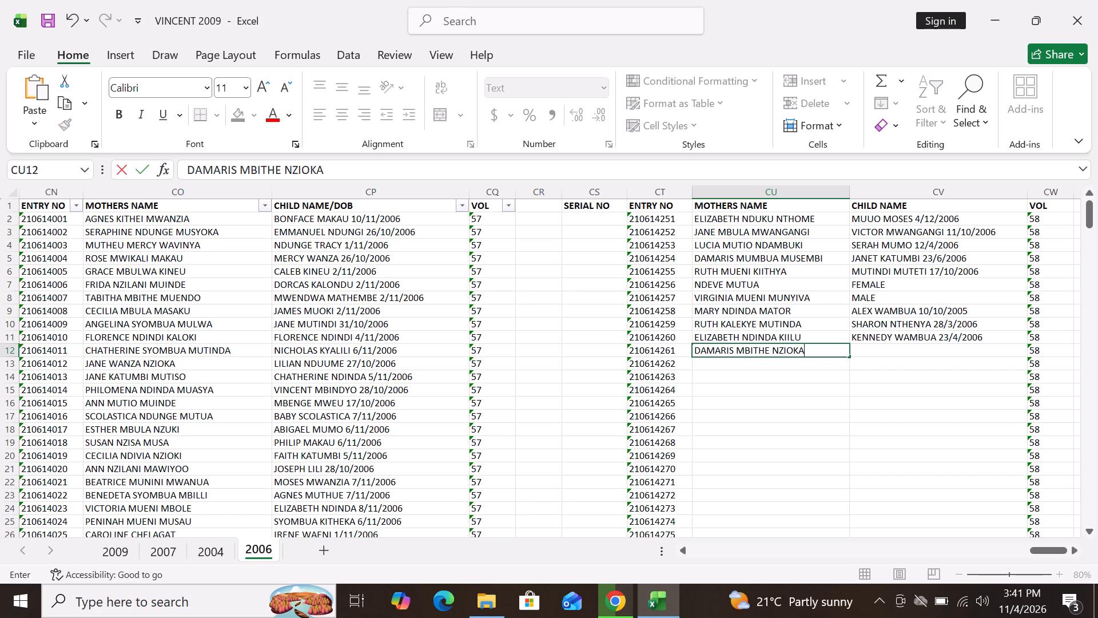
left_click(893, 342)
left_click(899, 355)
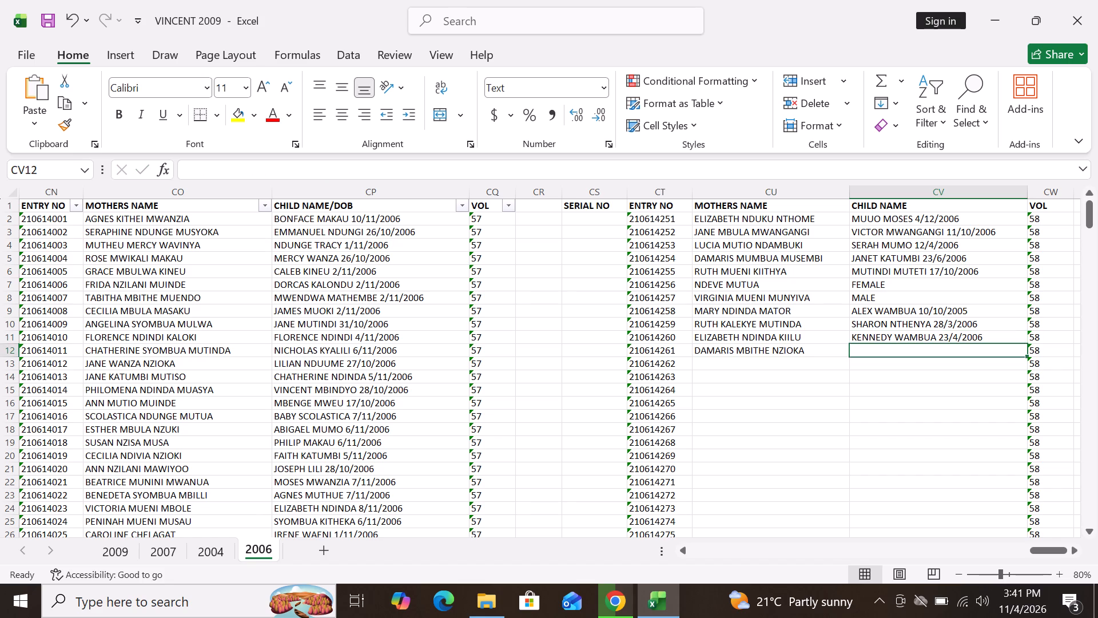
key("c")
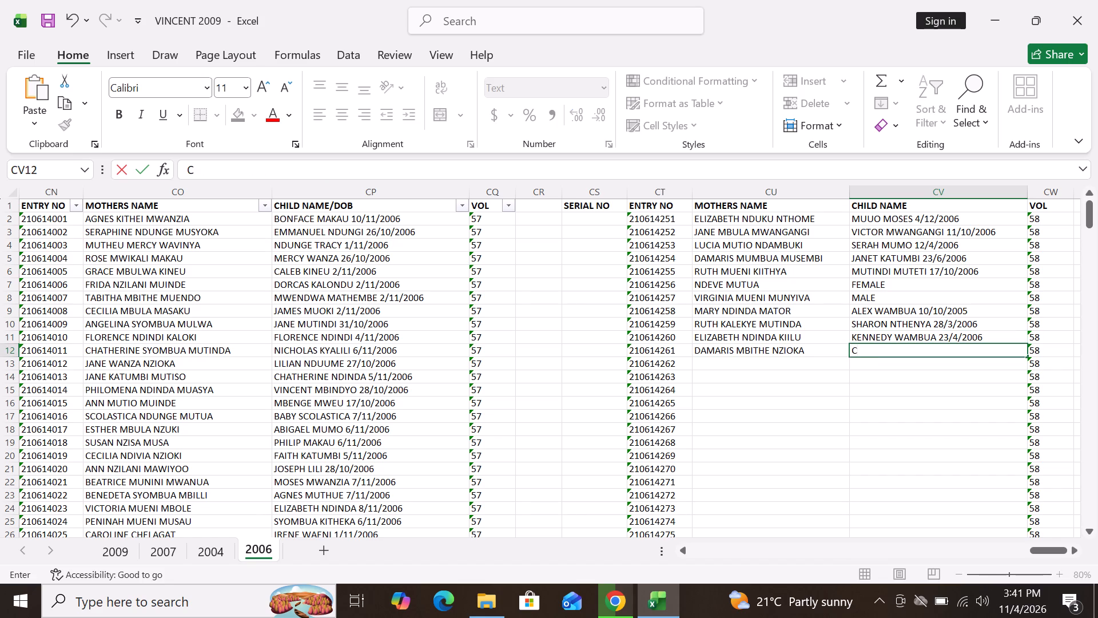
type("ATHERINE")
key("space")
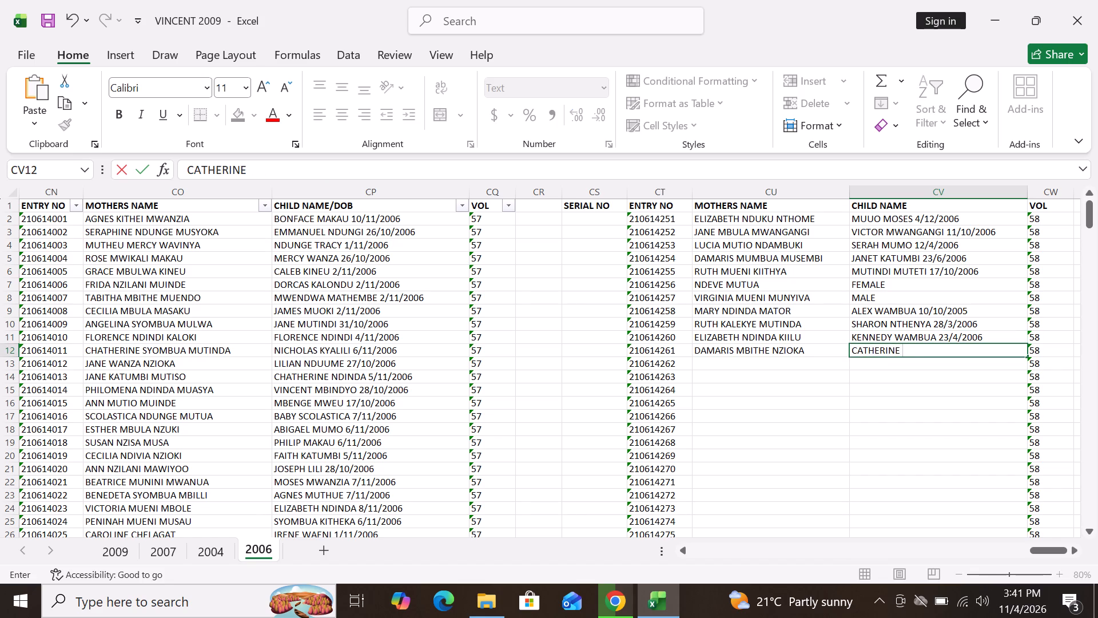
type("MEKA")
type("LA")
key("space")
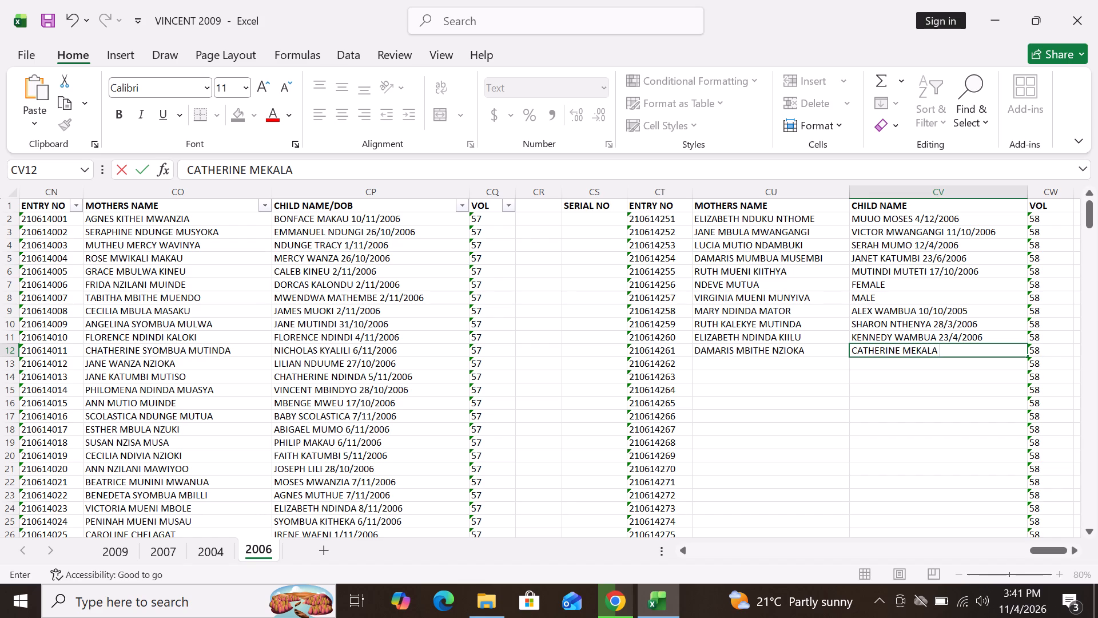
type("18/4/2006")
left_click(822, 366)
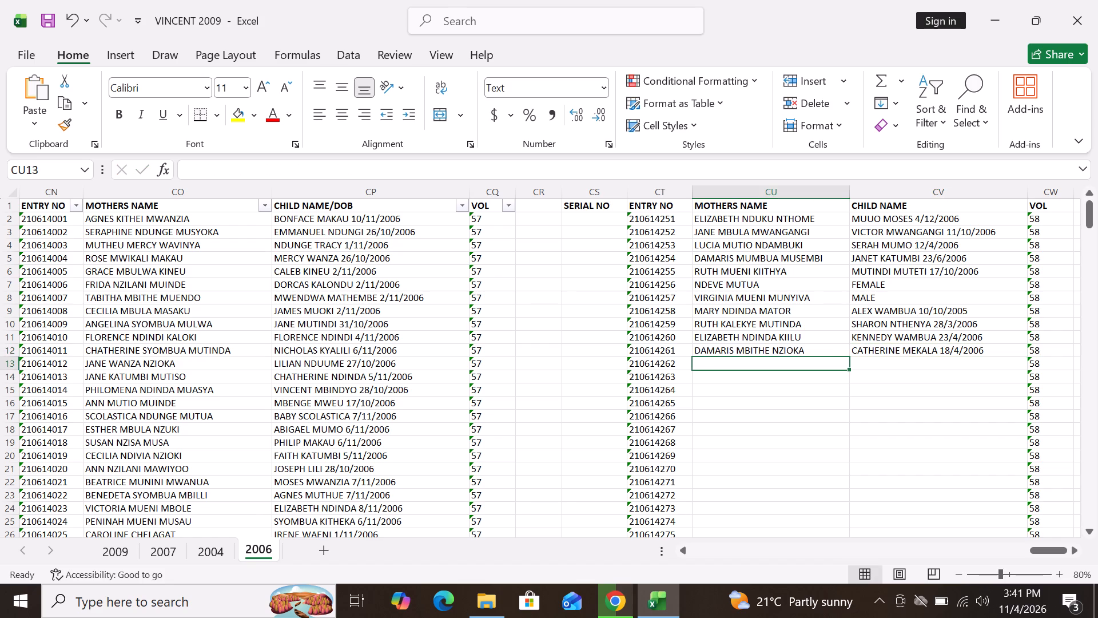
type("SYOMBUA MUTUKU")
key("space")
left_click(866, 365)
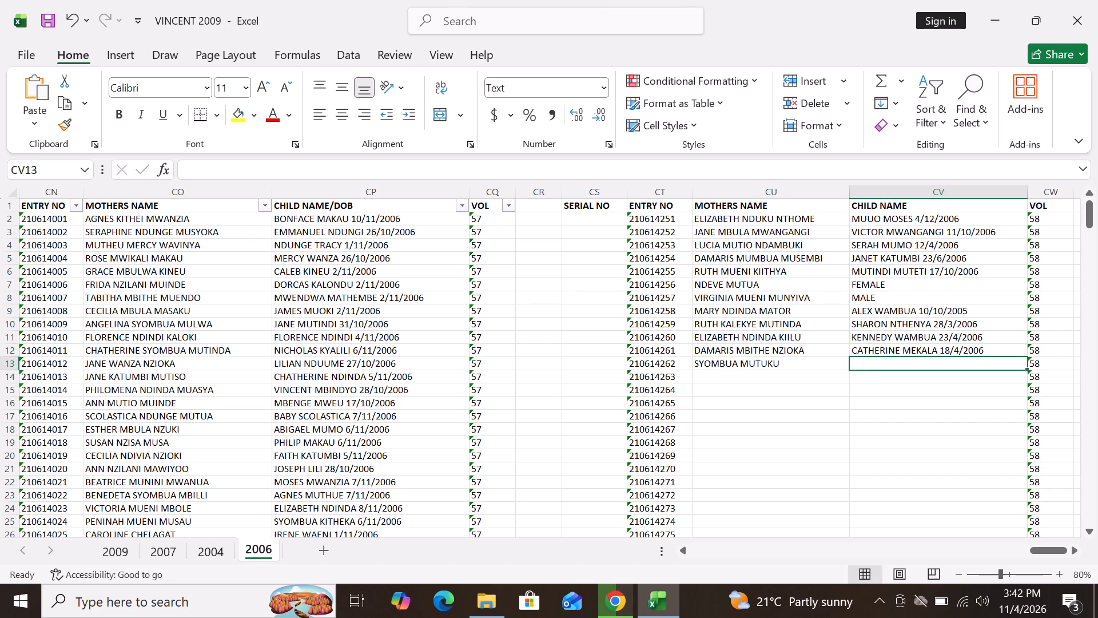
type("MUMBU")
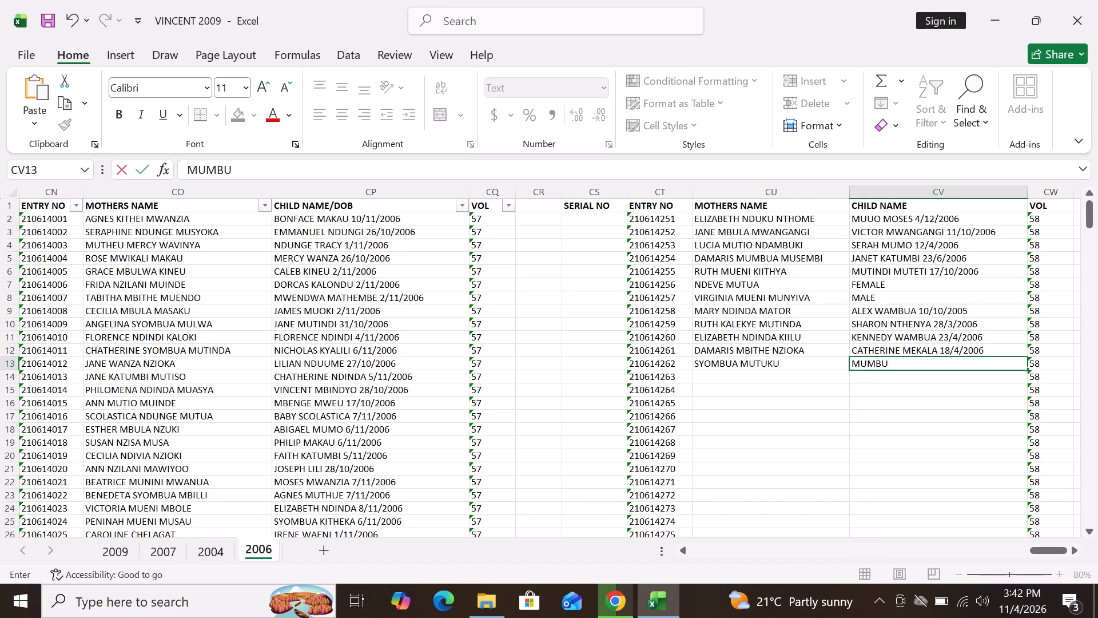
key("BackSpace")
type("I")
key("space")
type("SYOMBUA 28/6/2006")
left_click(805, 374)
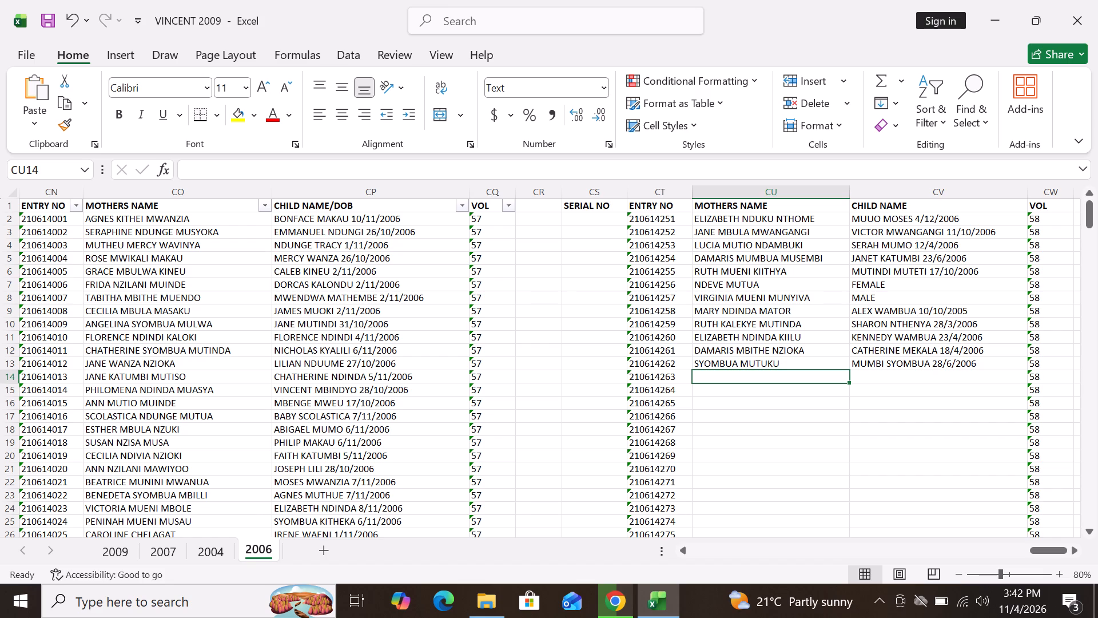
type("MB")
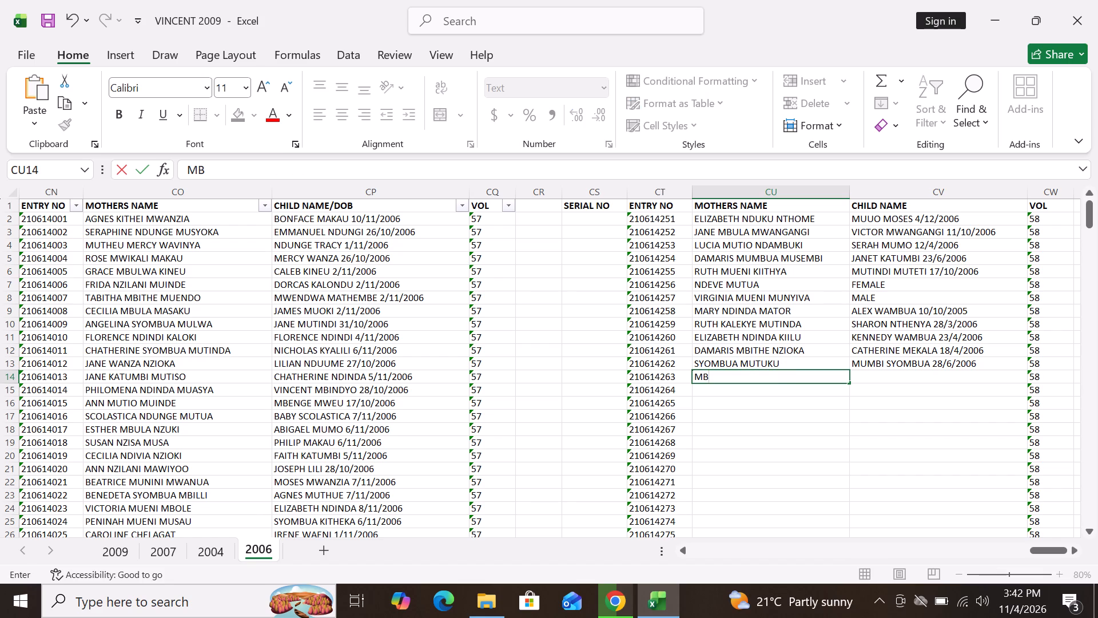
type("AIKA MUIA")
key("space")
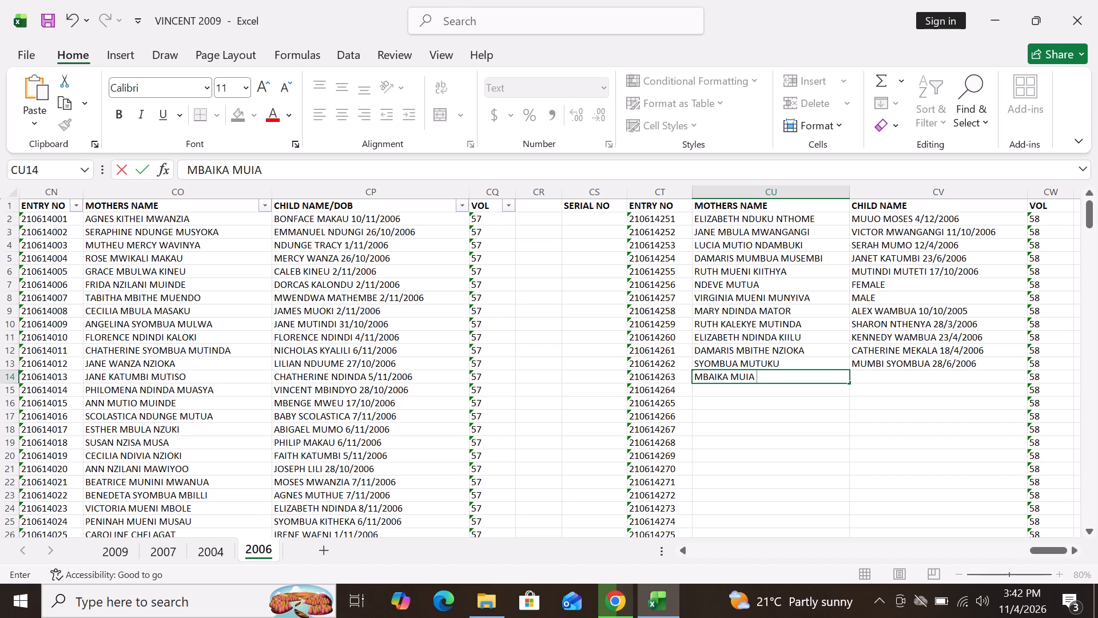
left_click(867, 381)
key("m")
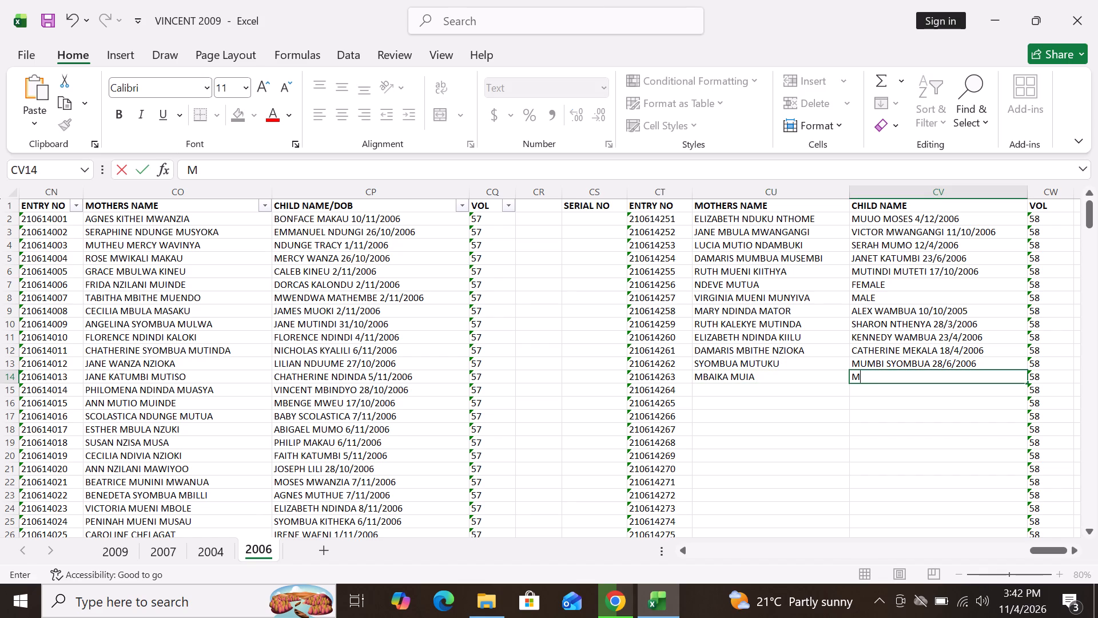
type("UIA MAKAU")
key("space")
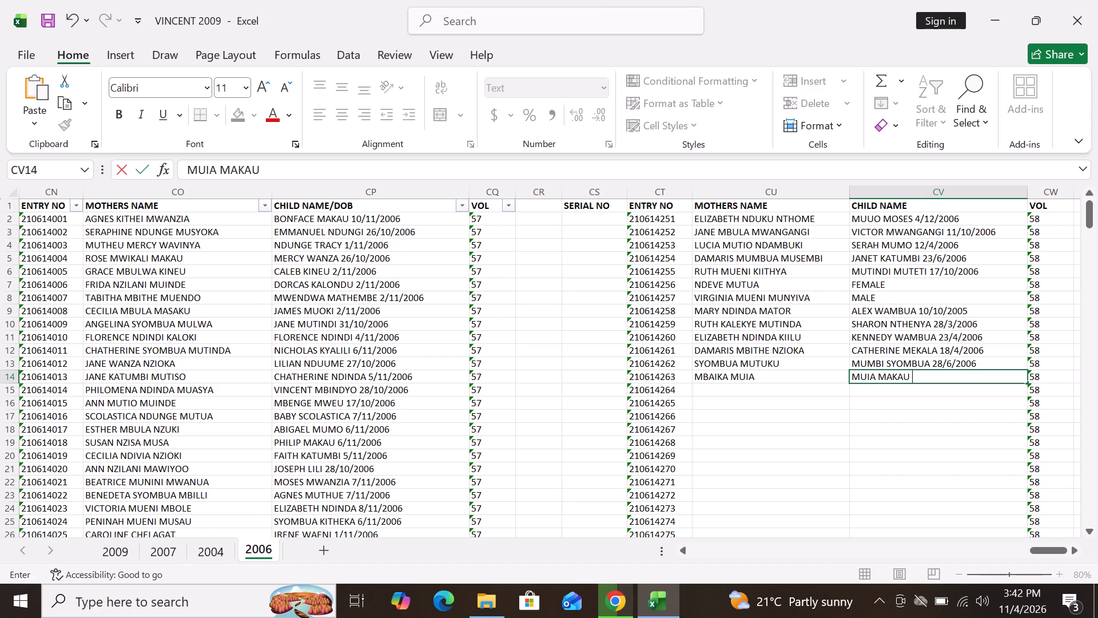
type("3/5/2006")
Fill in the birth record in row 15: mother's name in CU15, child's name followed by date of birth in CV15.
left_click(814, 397)
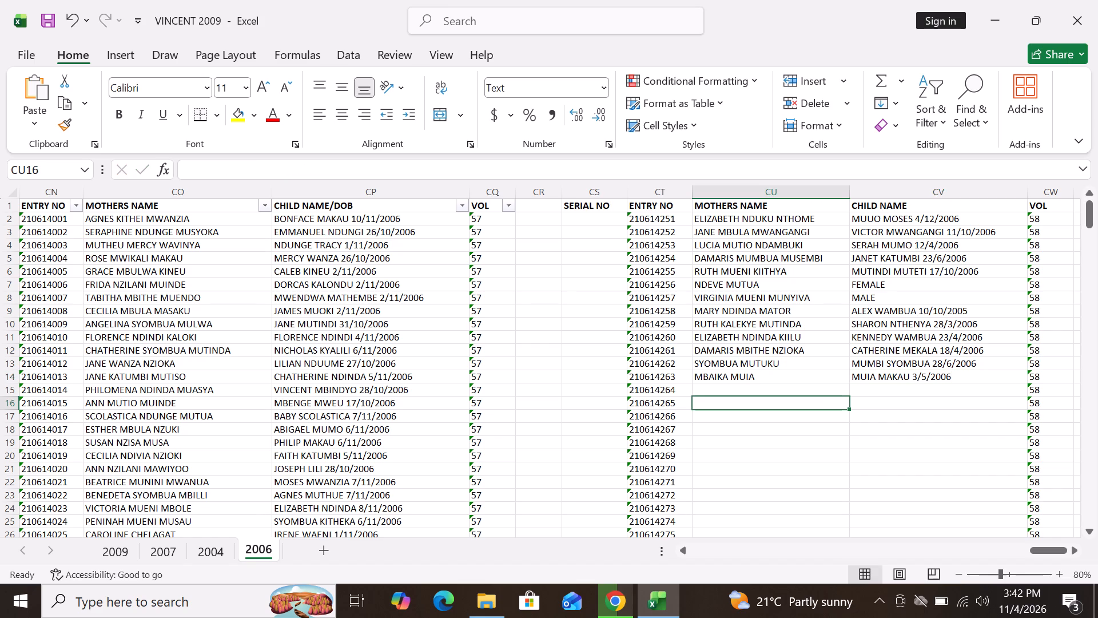
double_click(817, 394)
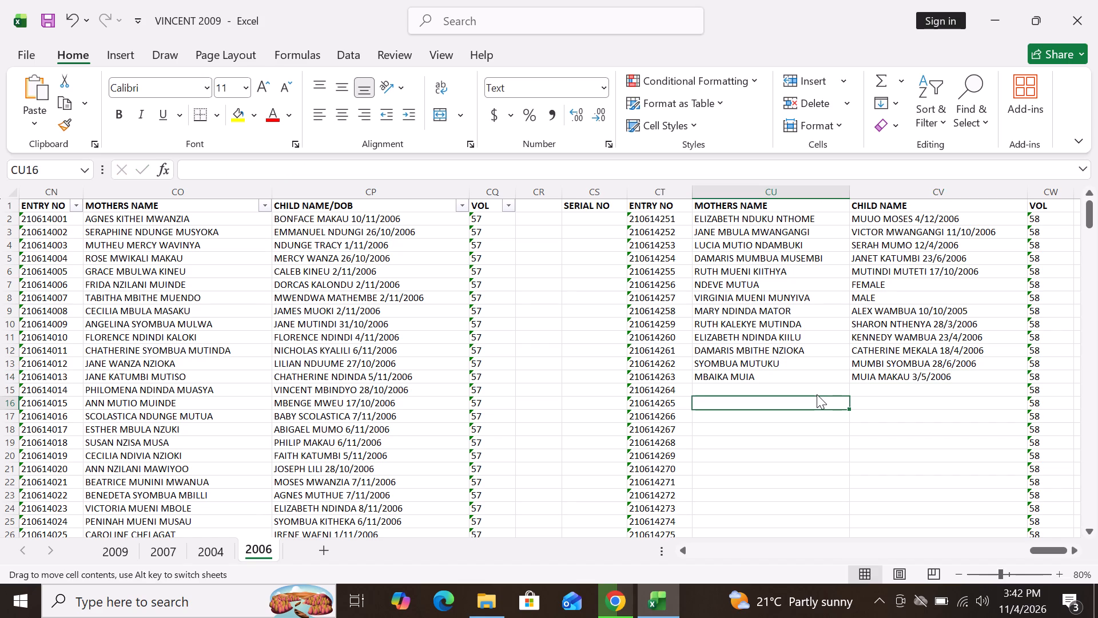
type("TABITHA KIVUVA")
left_click(877, 392)
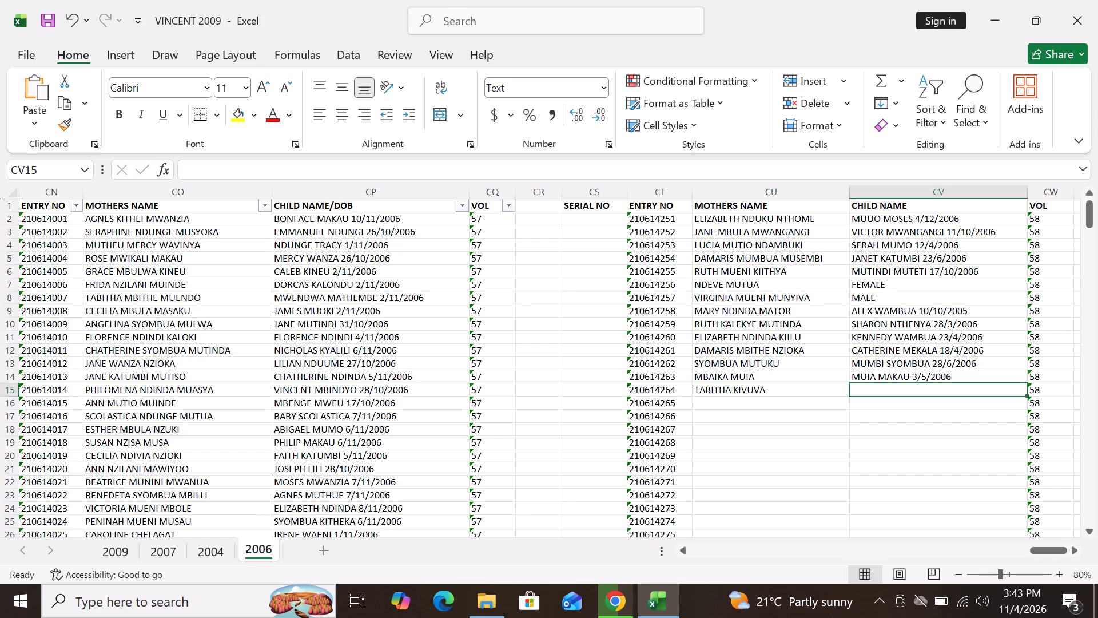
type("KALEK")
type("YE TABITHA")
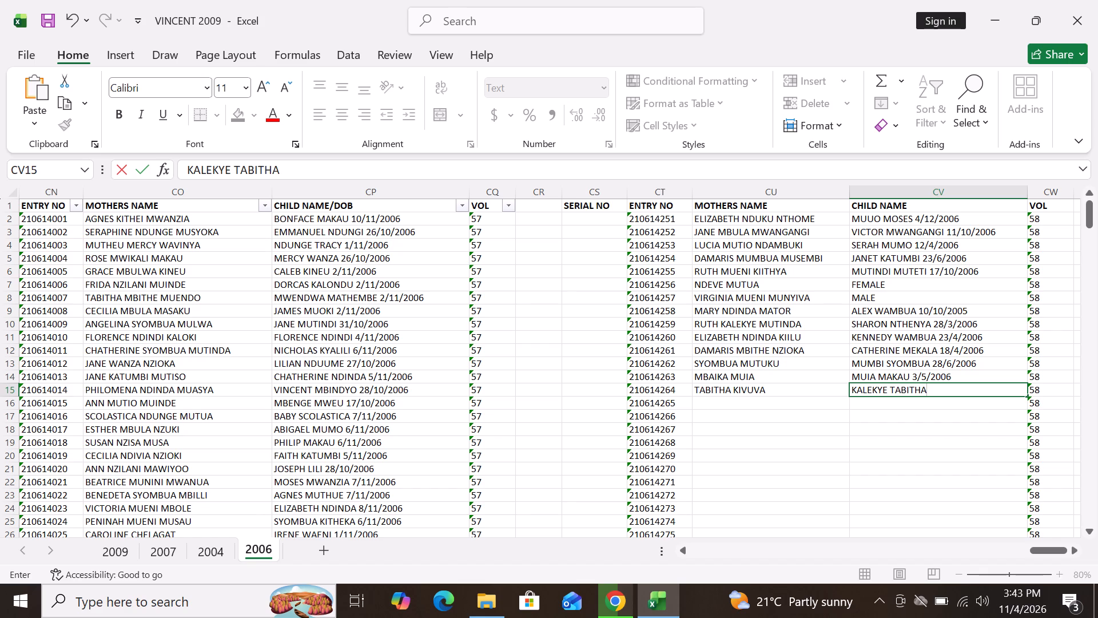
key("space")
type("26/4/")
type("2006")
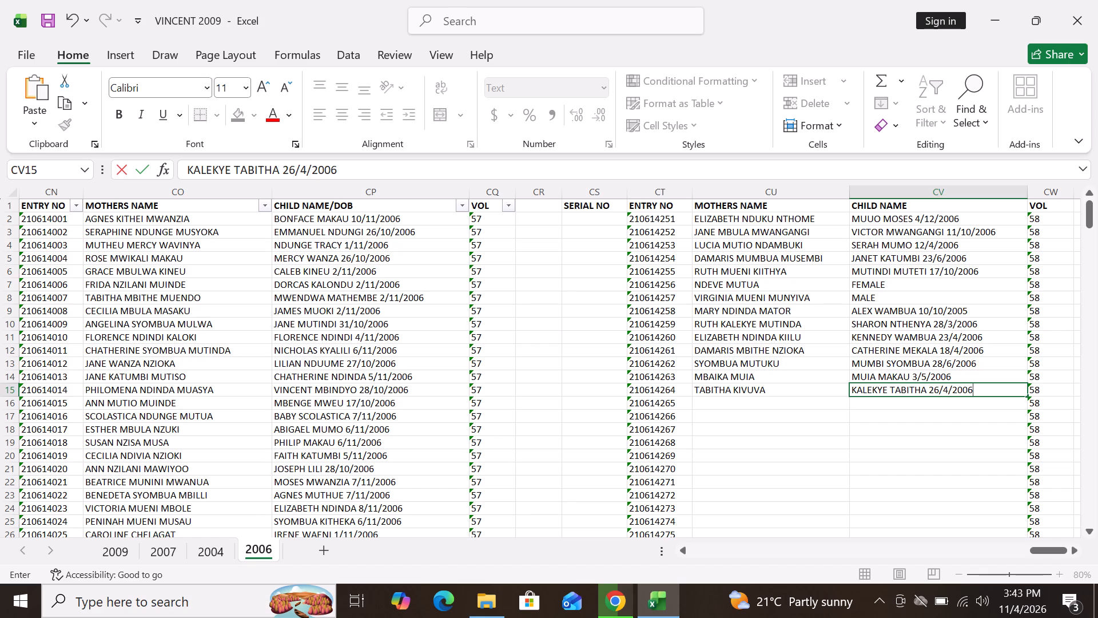
Fill in the birth record in row 16: mother's name in CU16, child's name followed by date of birth in CV16.
left_click(841, 403)
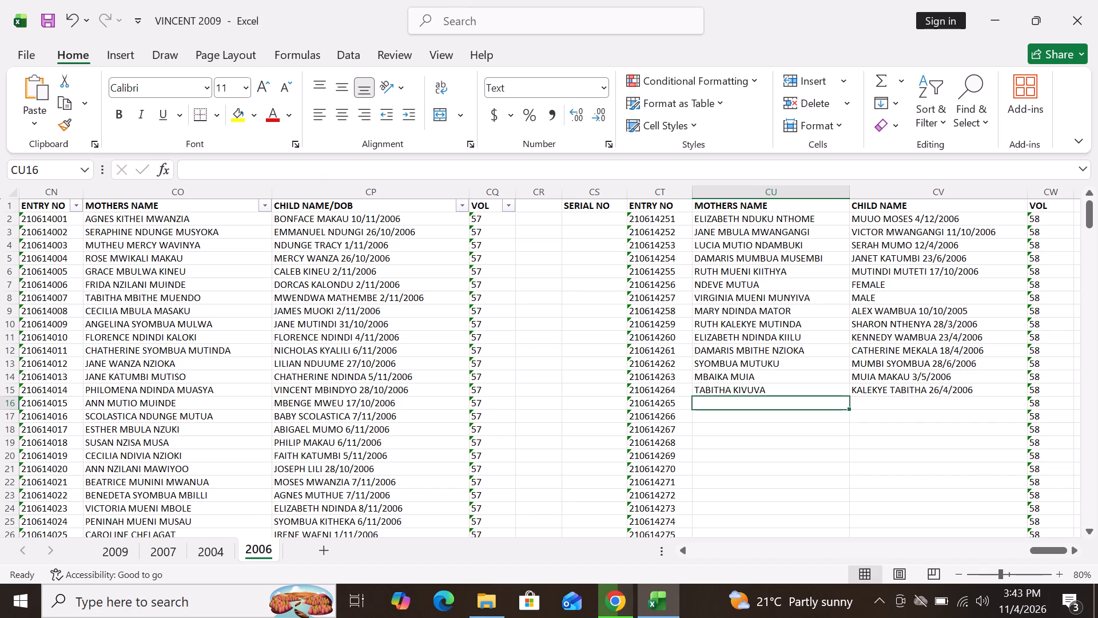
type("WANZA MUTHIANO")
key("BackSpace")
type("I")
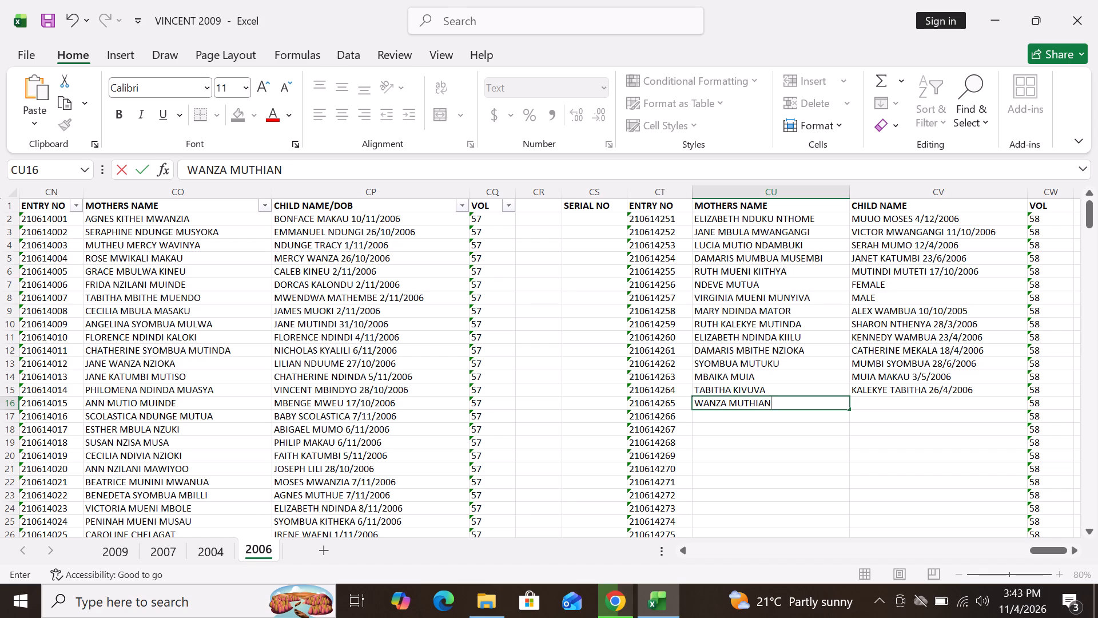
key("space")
left_click(890, 403)
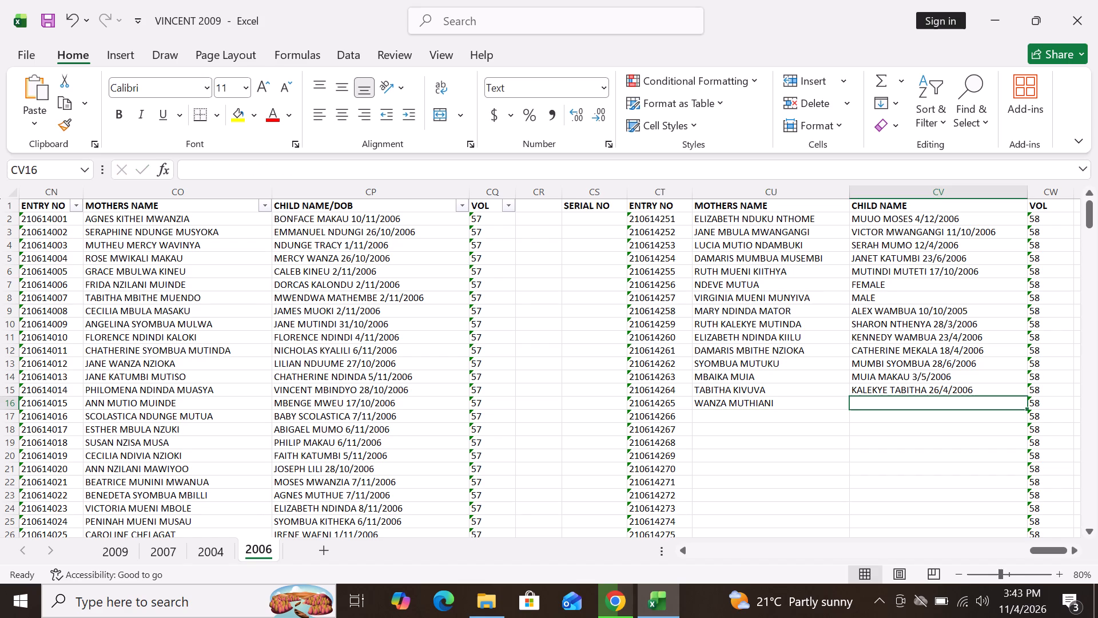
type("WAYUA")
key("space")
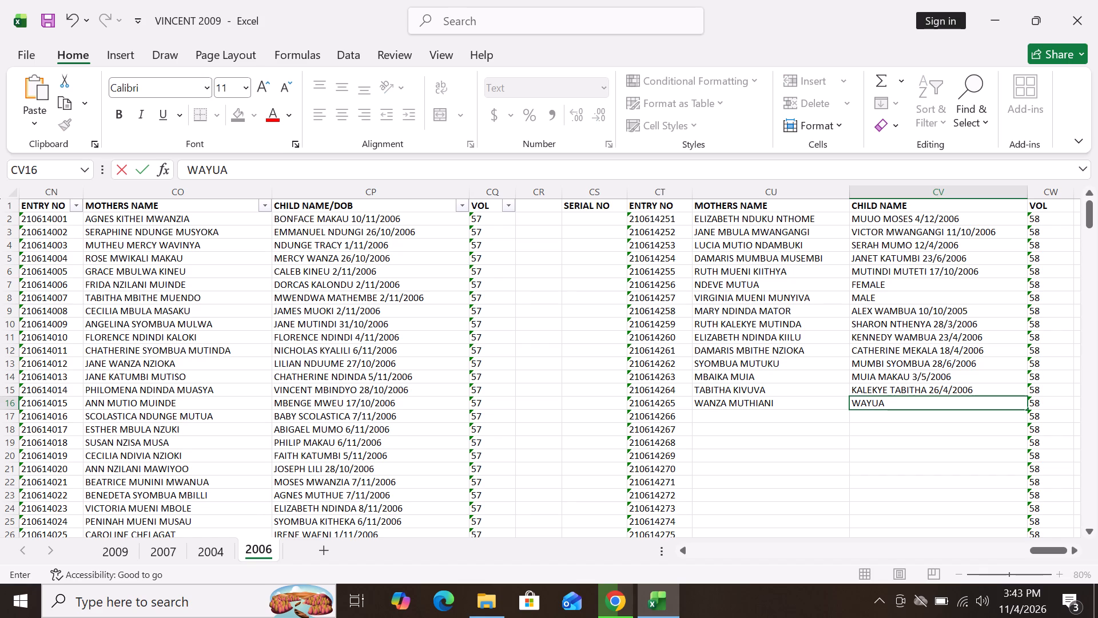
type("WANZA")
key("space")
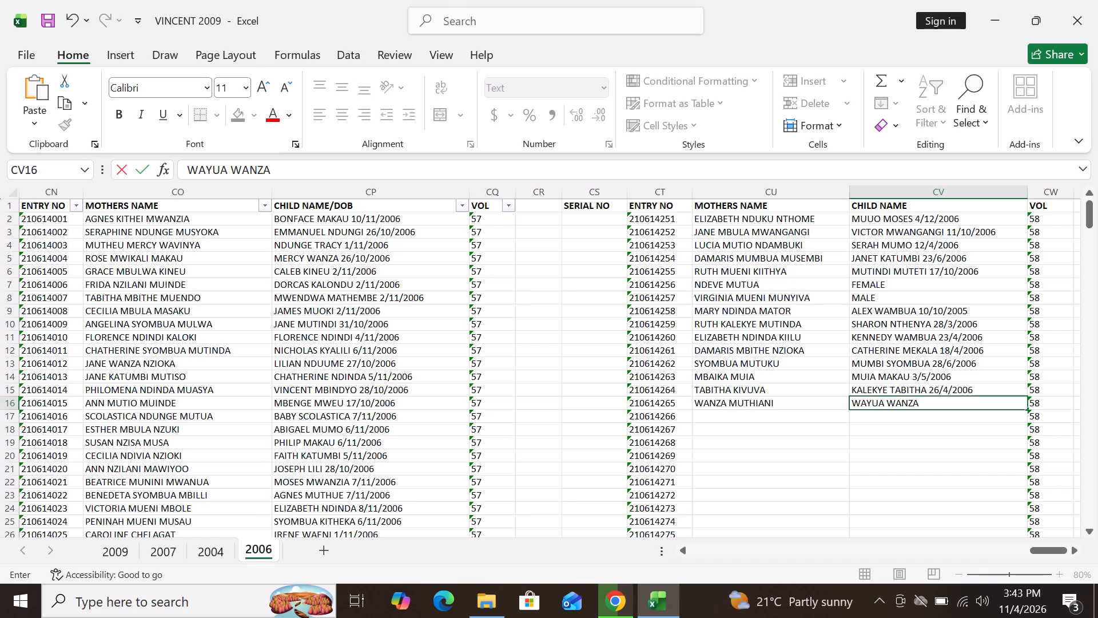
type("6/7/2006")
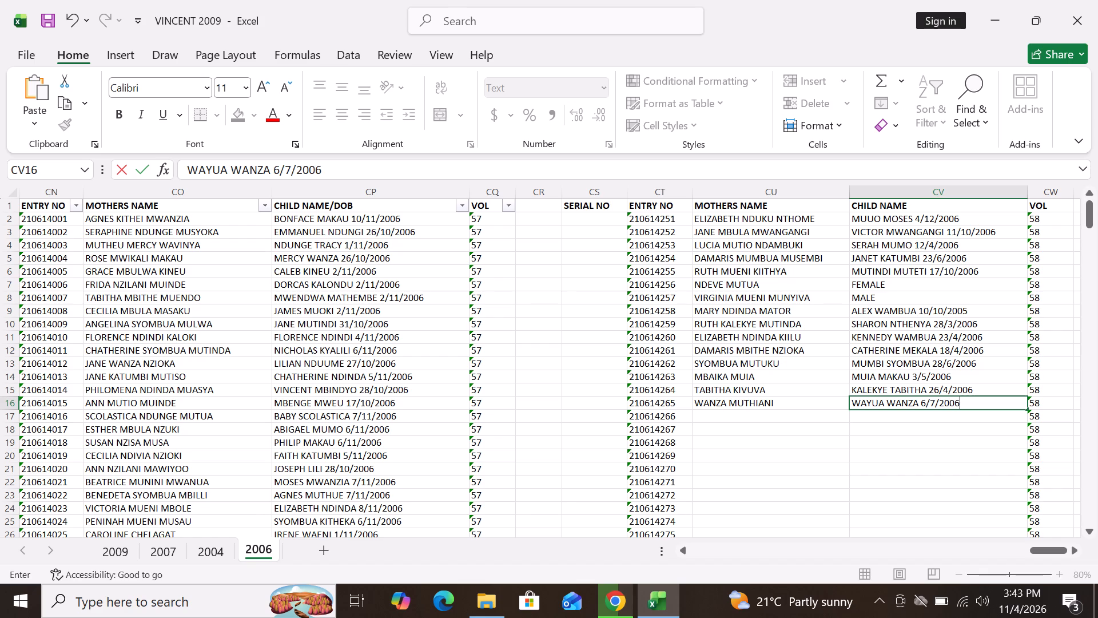
Fill in the birth record in row 17: mother's name in CU17, child's name followed by date of birth in CV17.
left_click(804, 425)
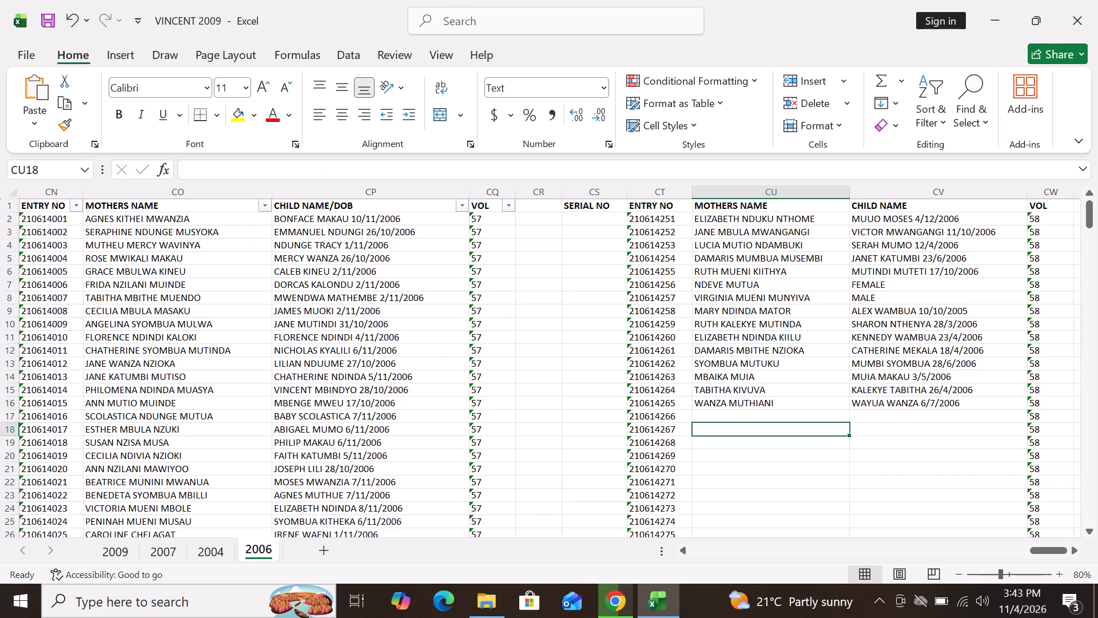
left_click(807, 413)
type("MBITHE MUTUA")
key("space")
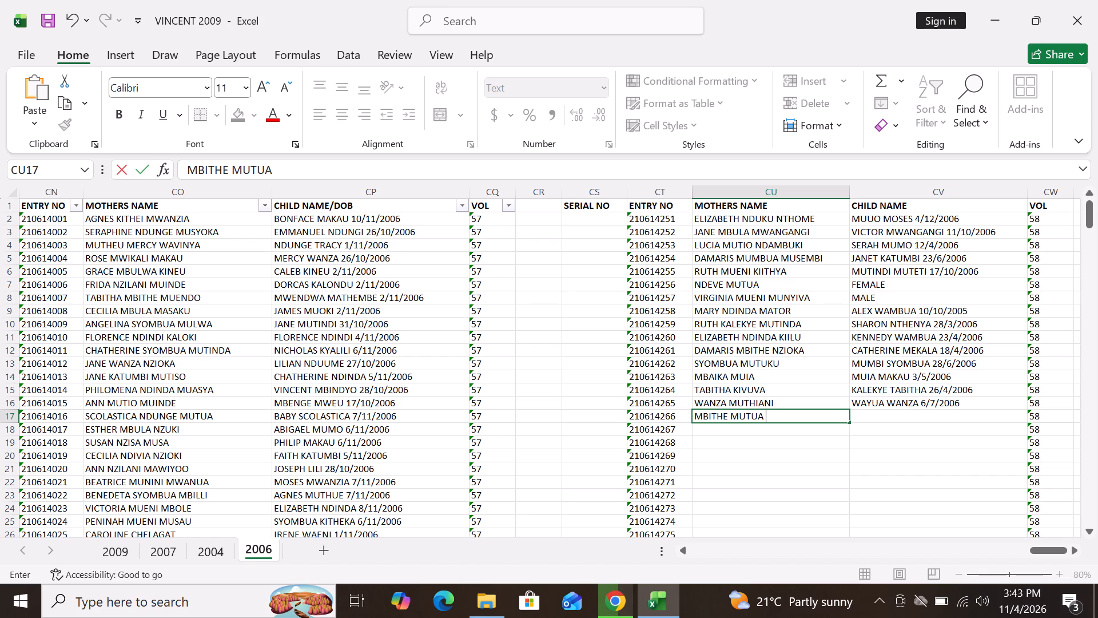
left_click(877, 420)
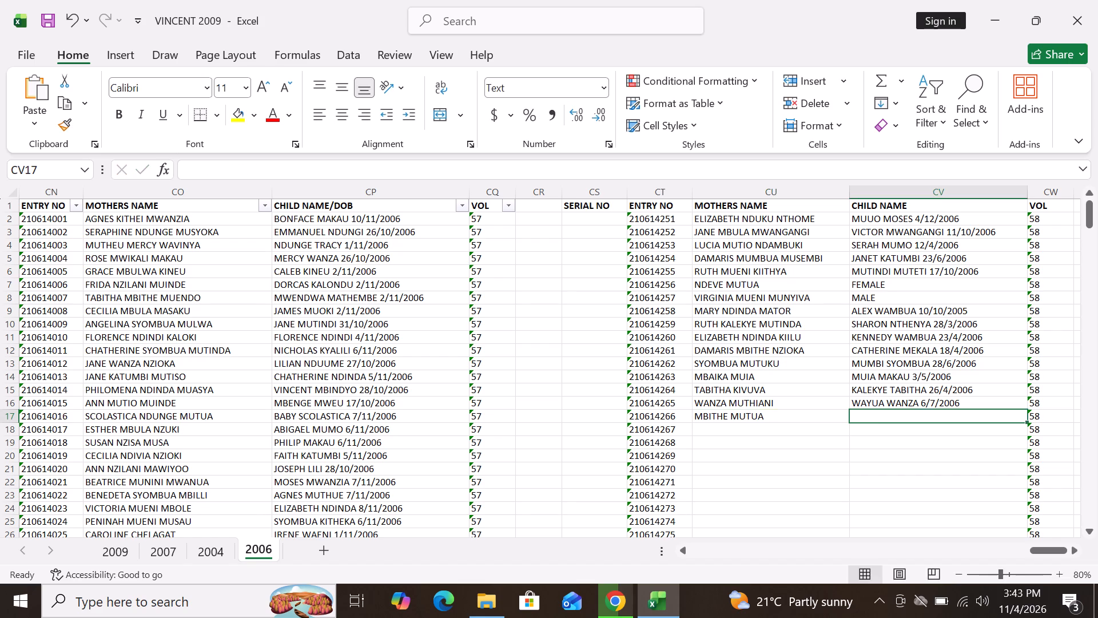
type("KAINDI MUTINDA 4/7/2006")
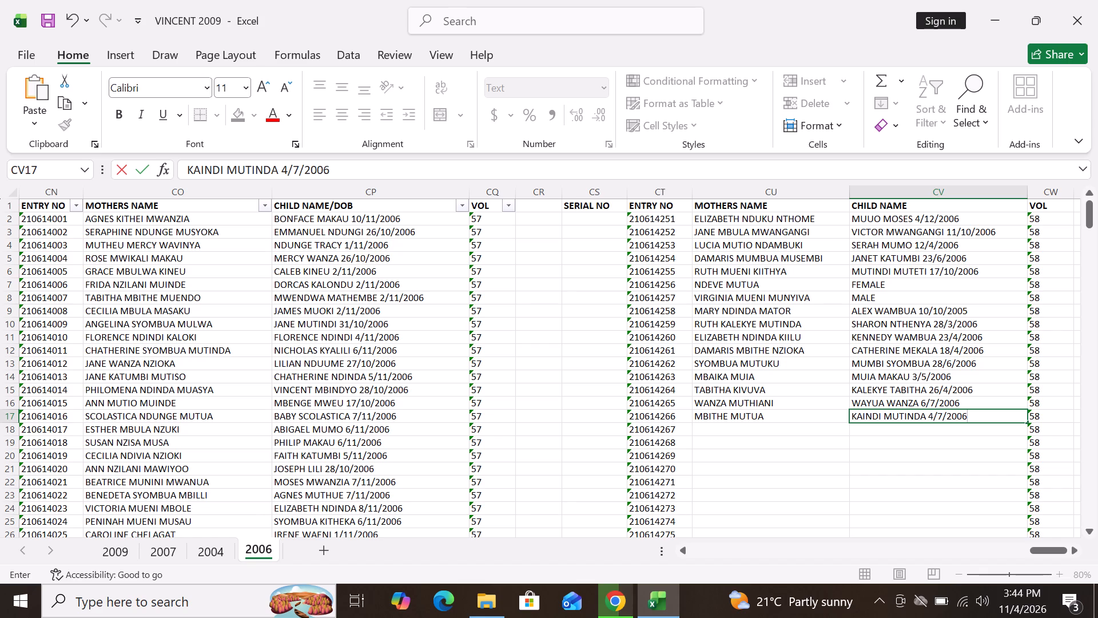
Fill in the birth record in row 18: mother's full name in CU18, child's name followed by date of birth in CV18.
left_click(838, 428)
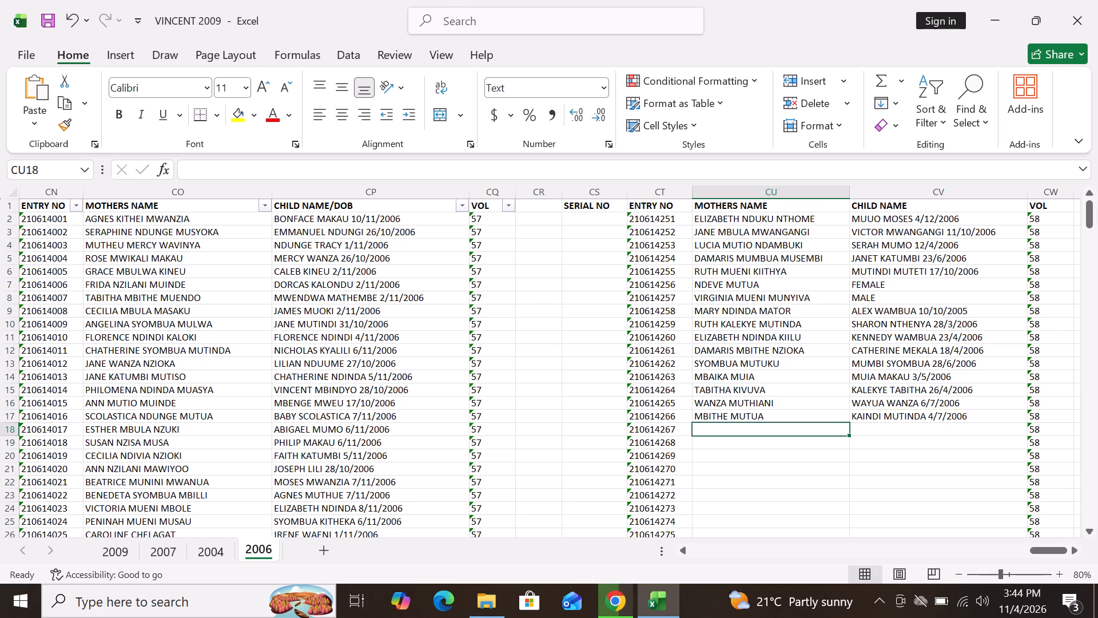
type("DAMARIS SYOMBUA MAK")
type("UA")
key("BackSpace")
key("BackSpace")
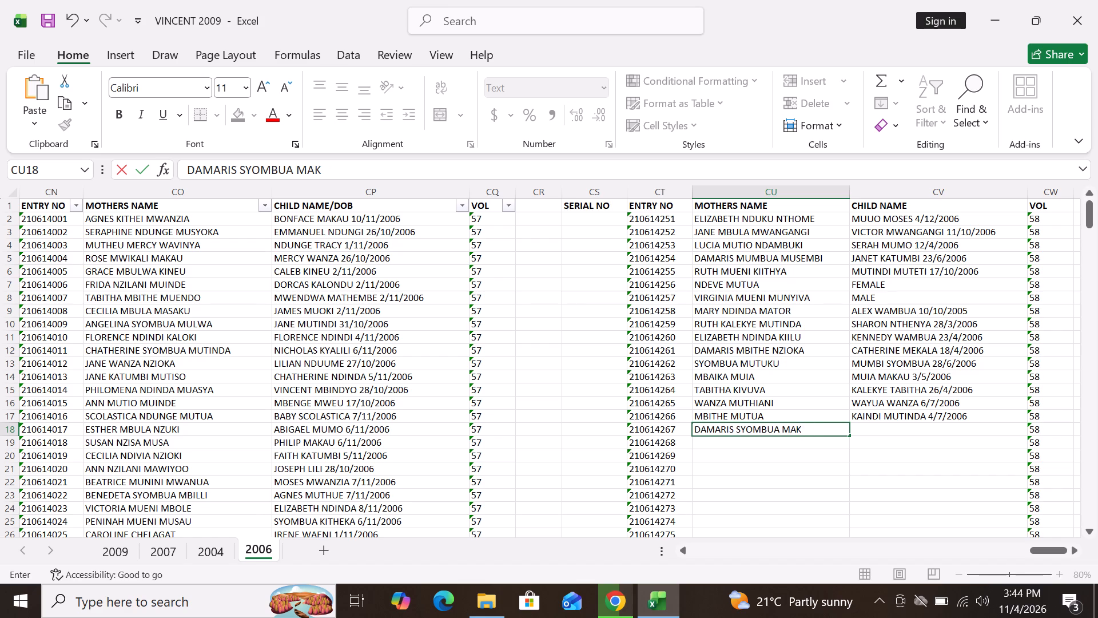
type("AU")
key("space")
left_click(880, 430)
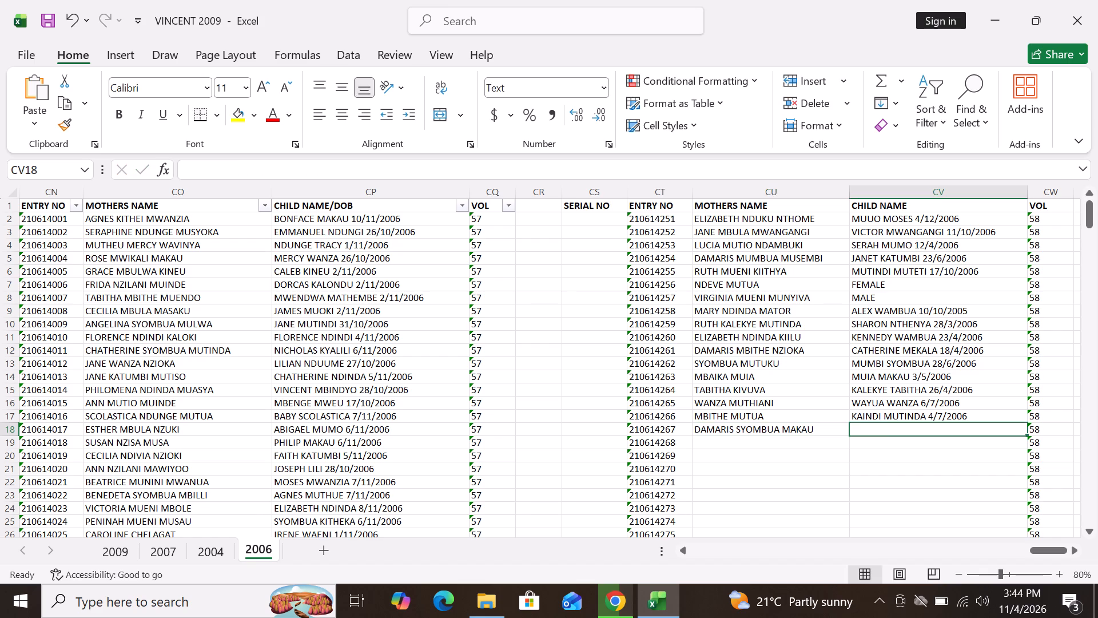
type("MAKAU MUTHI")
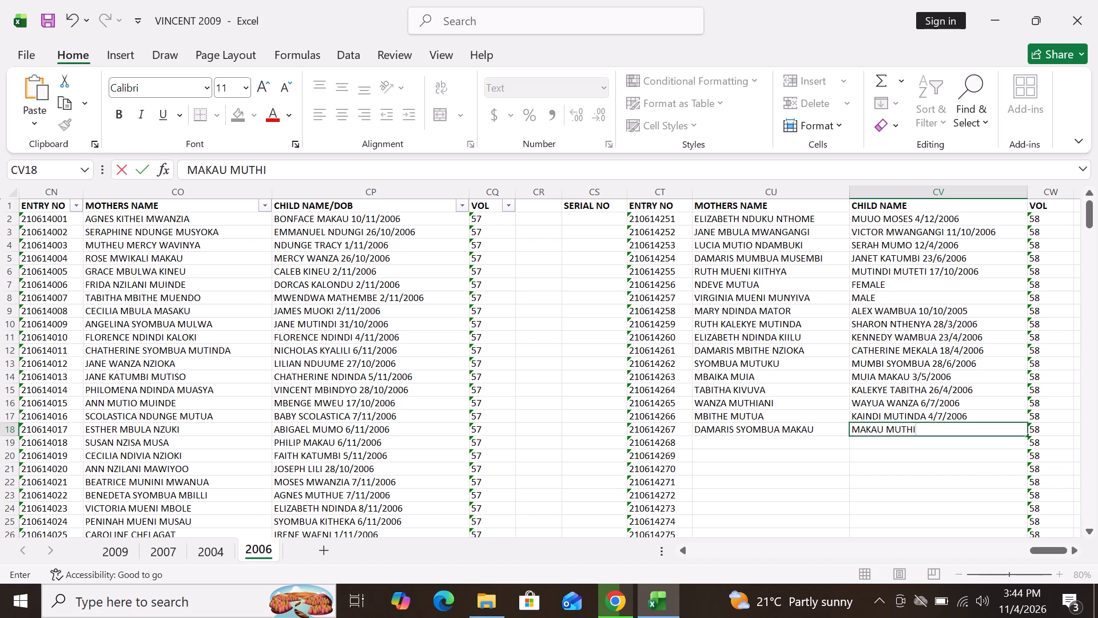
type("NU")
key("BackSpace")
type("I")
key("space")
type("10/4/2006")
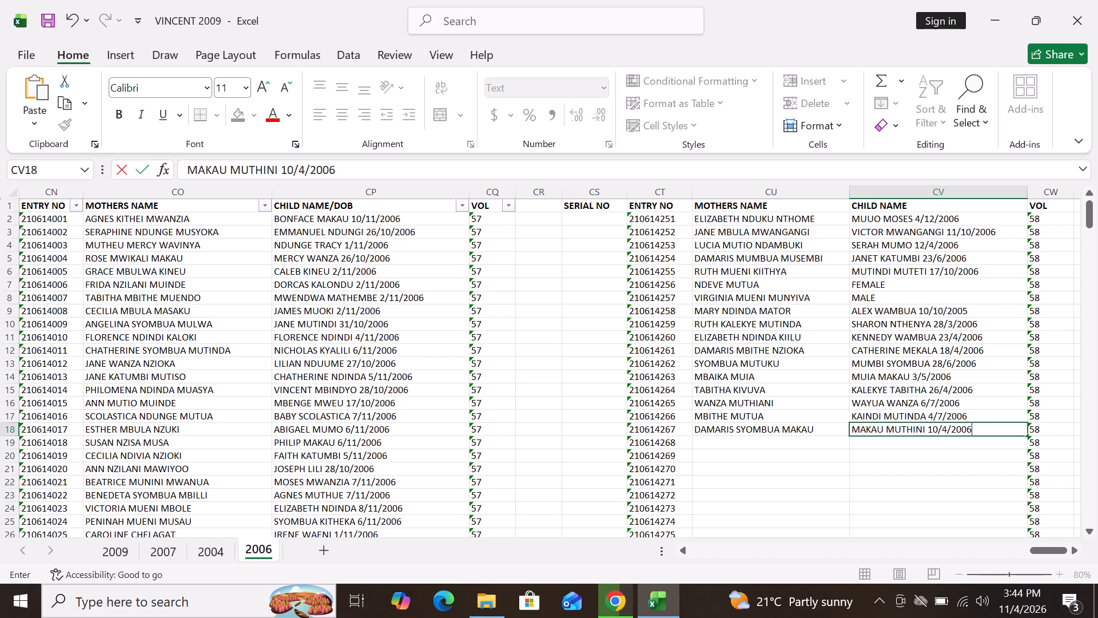
Fill in the birth record in row 19: mother's full name in CU19, child's name followed by date of birth in CV19.
left_click(830, 441)
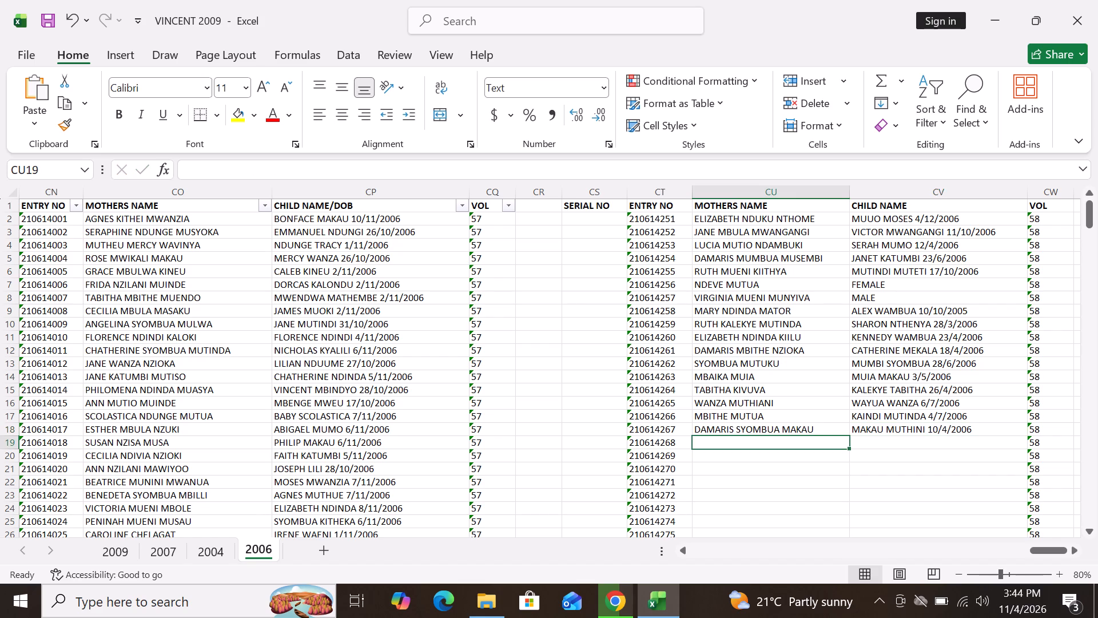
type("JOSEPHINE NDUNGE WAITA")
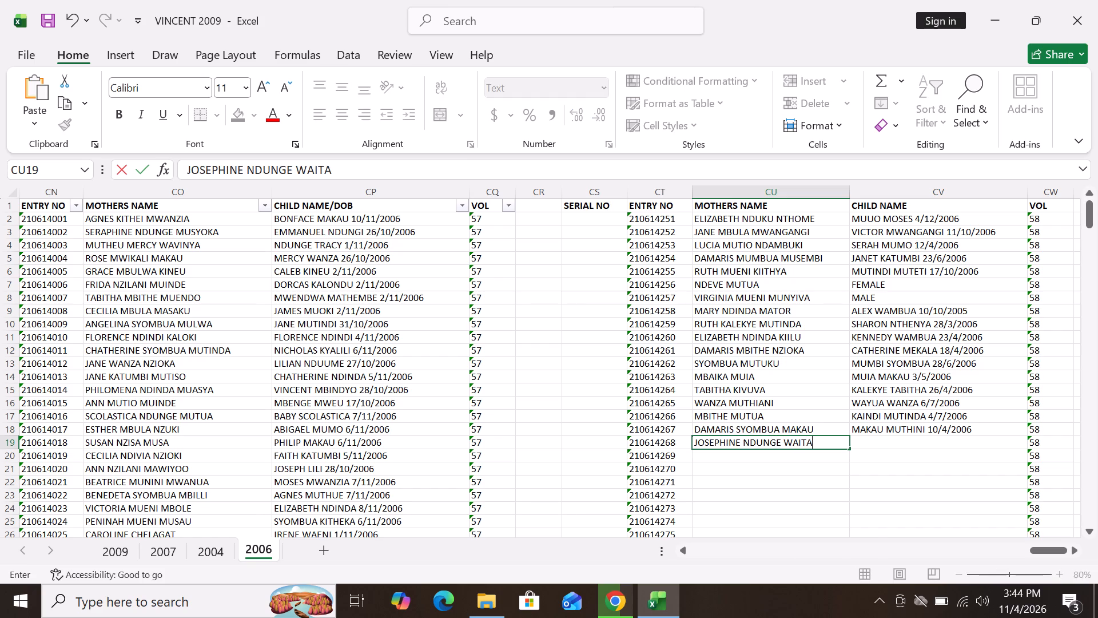
left_click(878, 441)
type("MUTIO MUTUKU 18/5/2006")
Fill in the birth record in row 20: mother's full name in CU20, child's name followed by date of birth in CV20.
left_click(830, 455)
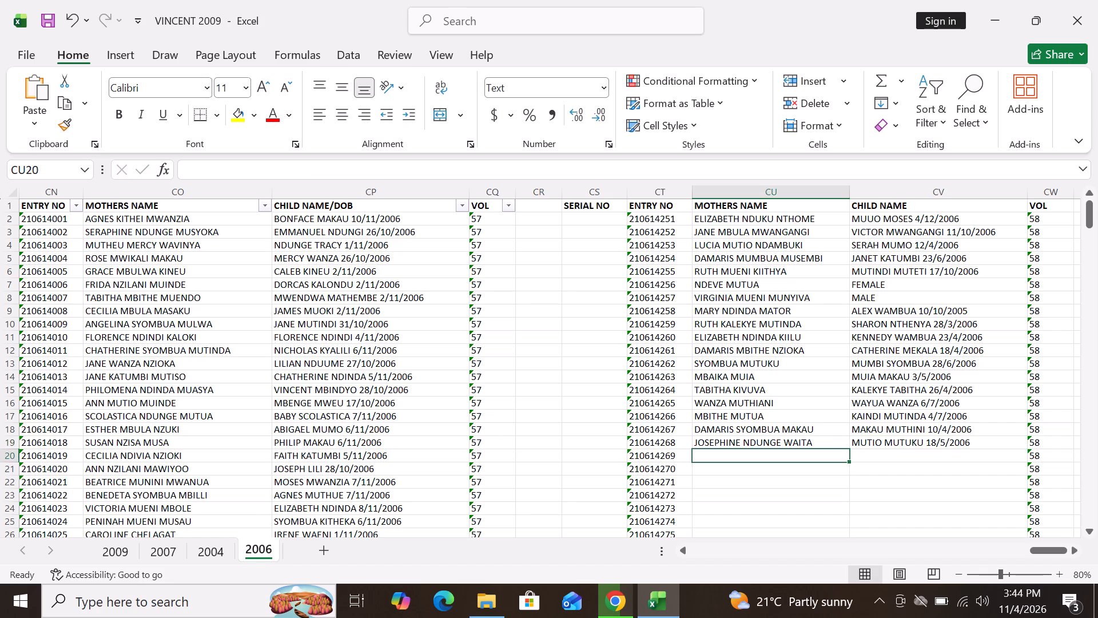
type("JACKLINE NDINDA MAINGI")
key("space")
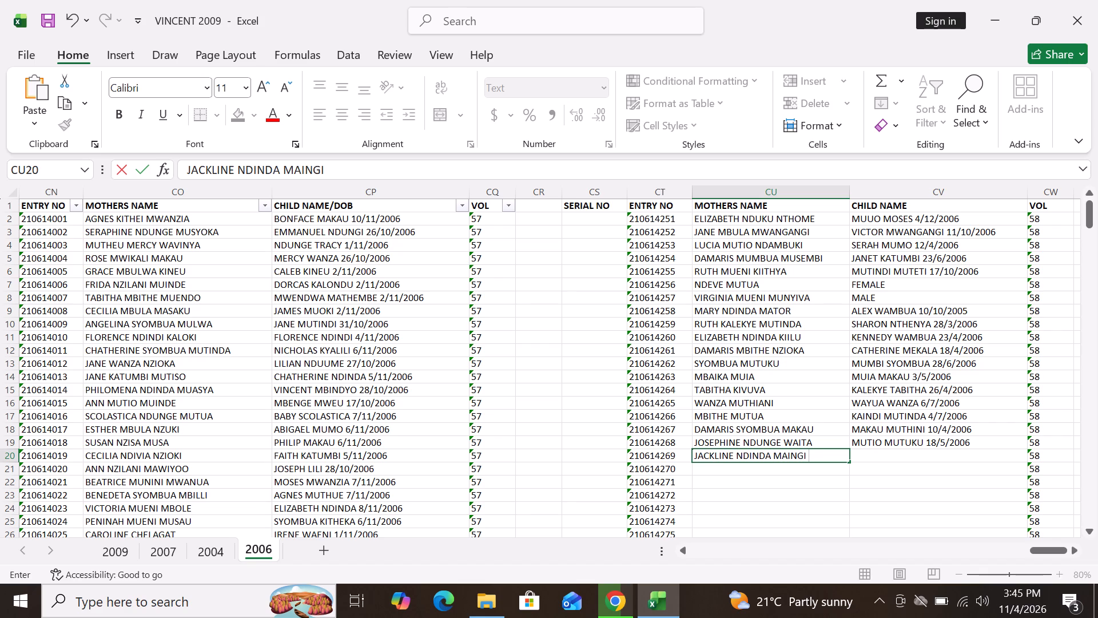
left_click(869, 453)
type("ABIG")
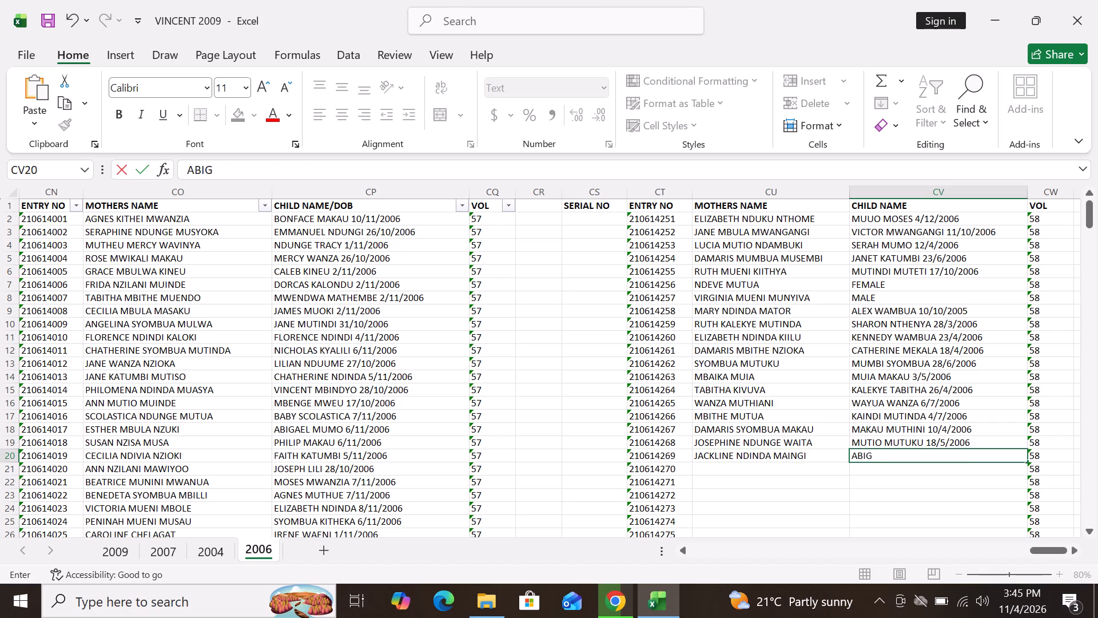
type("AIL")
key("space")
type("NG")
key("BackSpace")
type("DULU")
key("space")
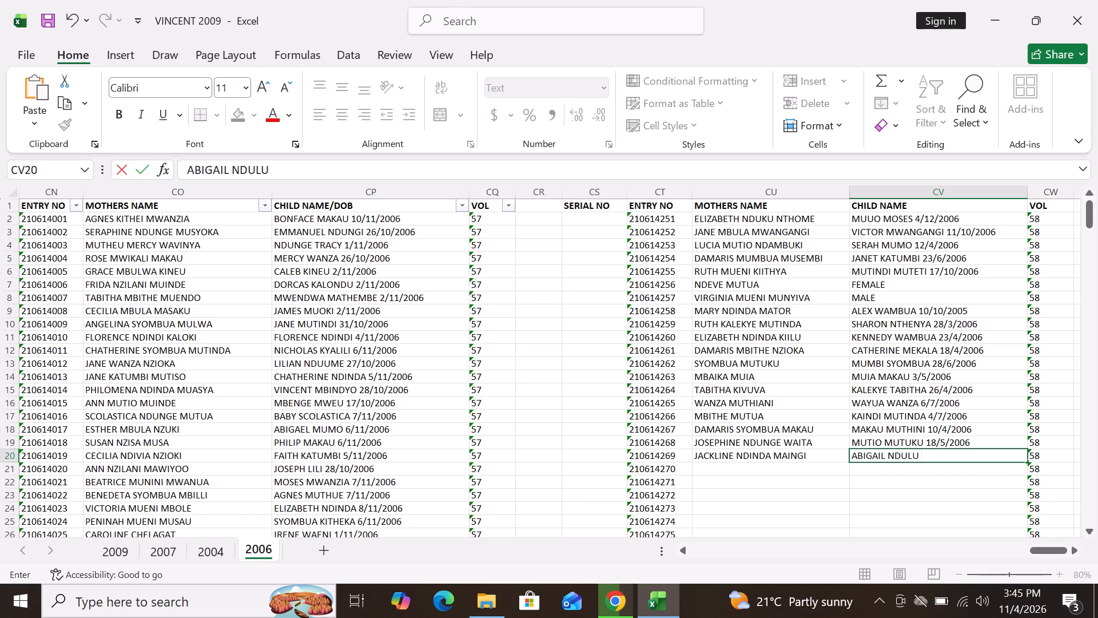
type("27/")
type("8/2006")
Fill in the birth record in row 21: mother's full name in CU21, child's name followed by date of birth in CV21.
left_click(780, 473)
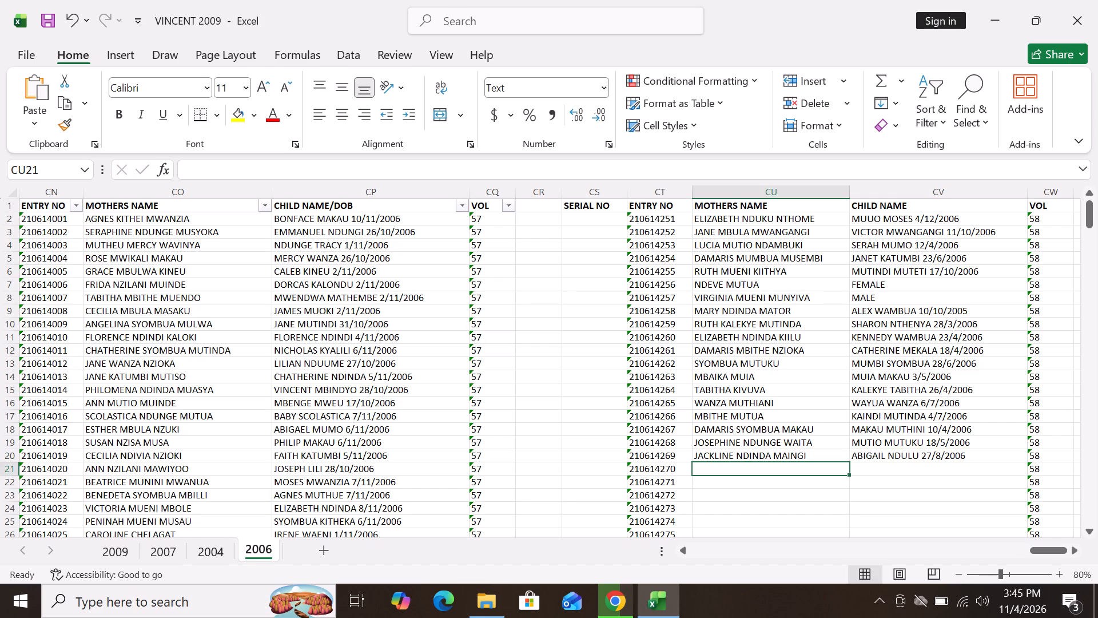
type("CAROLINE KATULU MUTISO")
left_click(868, 470)
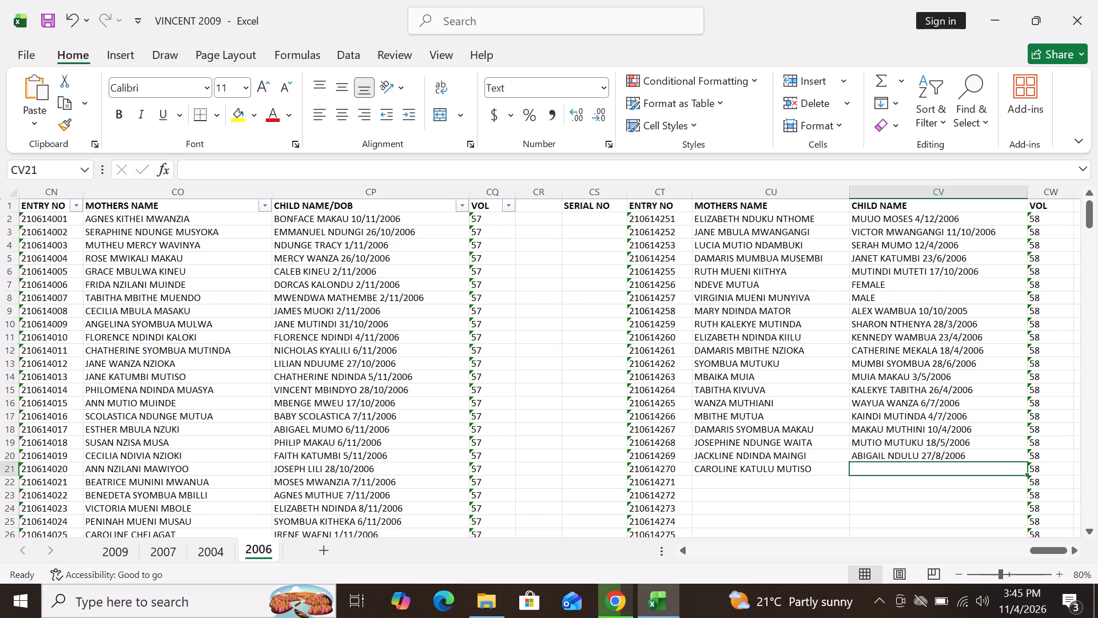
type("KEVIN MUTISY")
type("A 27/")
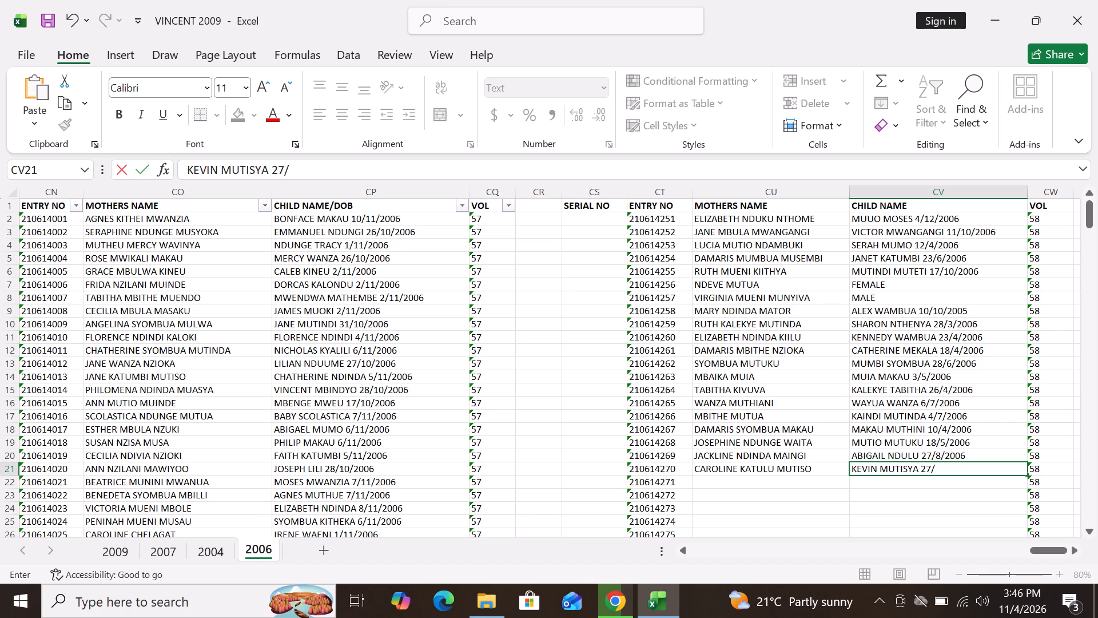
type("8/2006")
Fill in the birth record in row 22: mother's full name in CU22, child's name followed by date of birth in CV22.
left_click(821, 480)
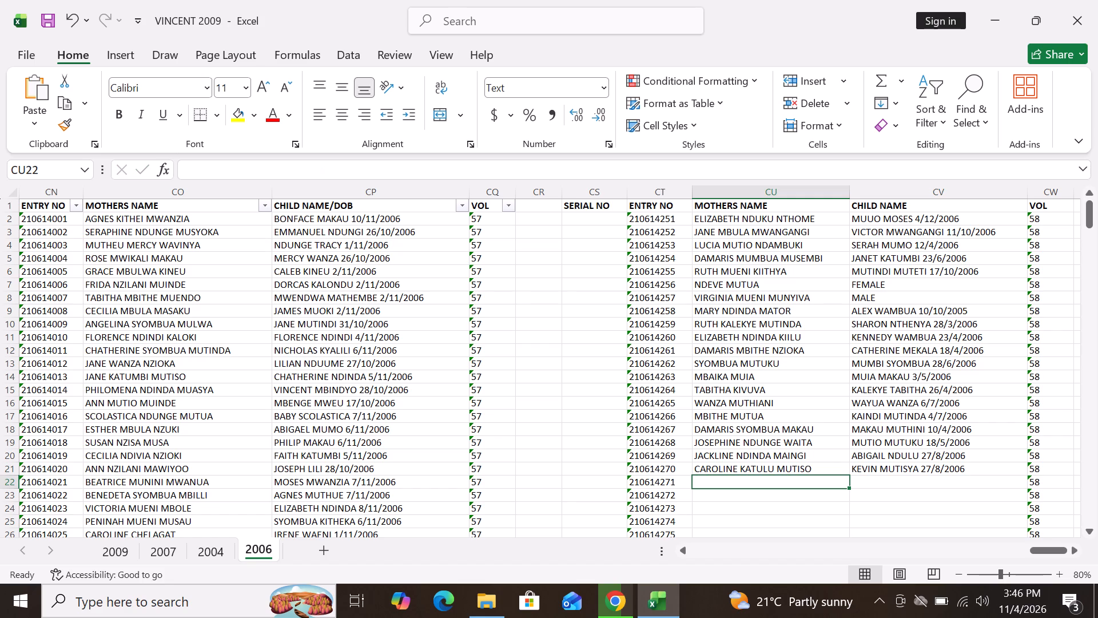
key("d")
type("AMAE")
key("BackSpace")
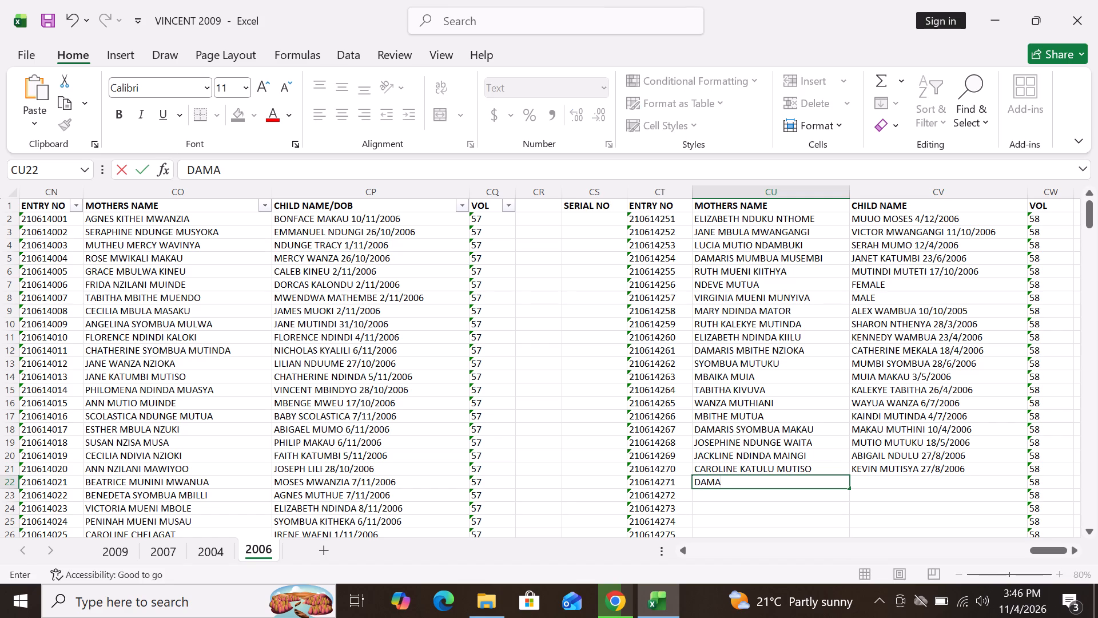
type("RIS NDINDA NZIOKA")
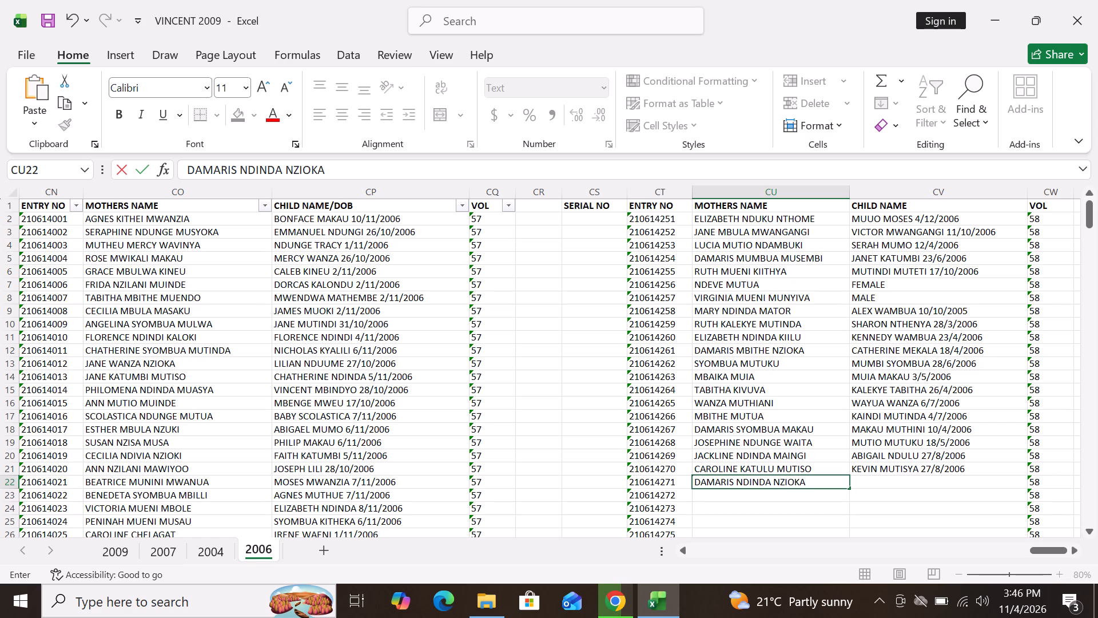
left_click(887, 484)
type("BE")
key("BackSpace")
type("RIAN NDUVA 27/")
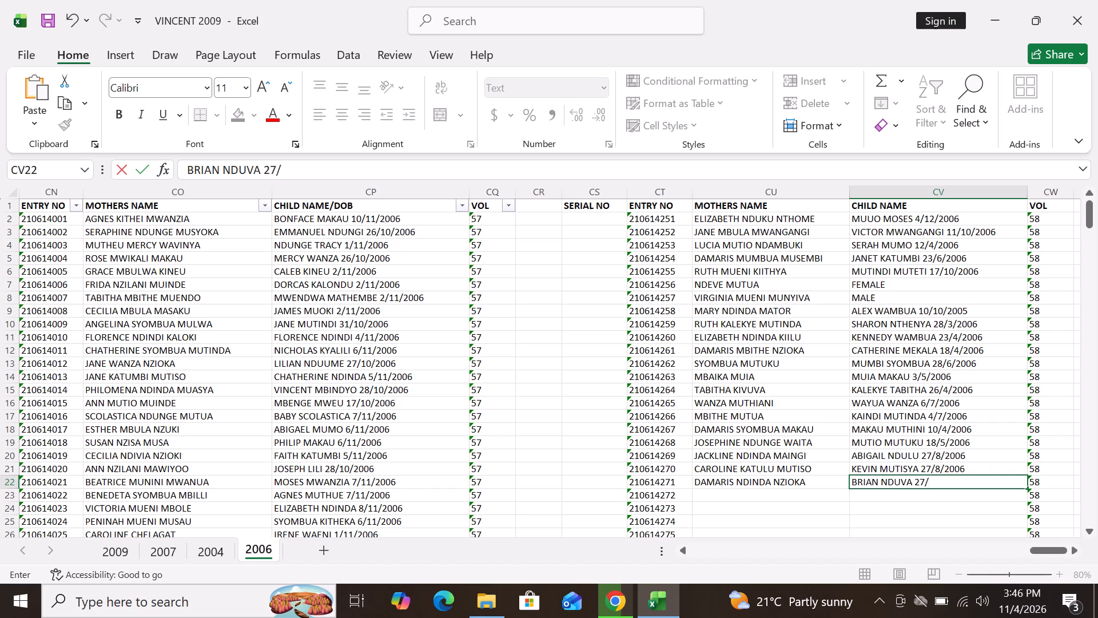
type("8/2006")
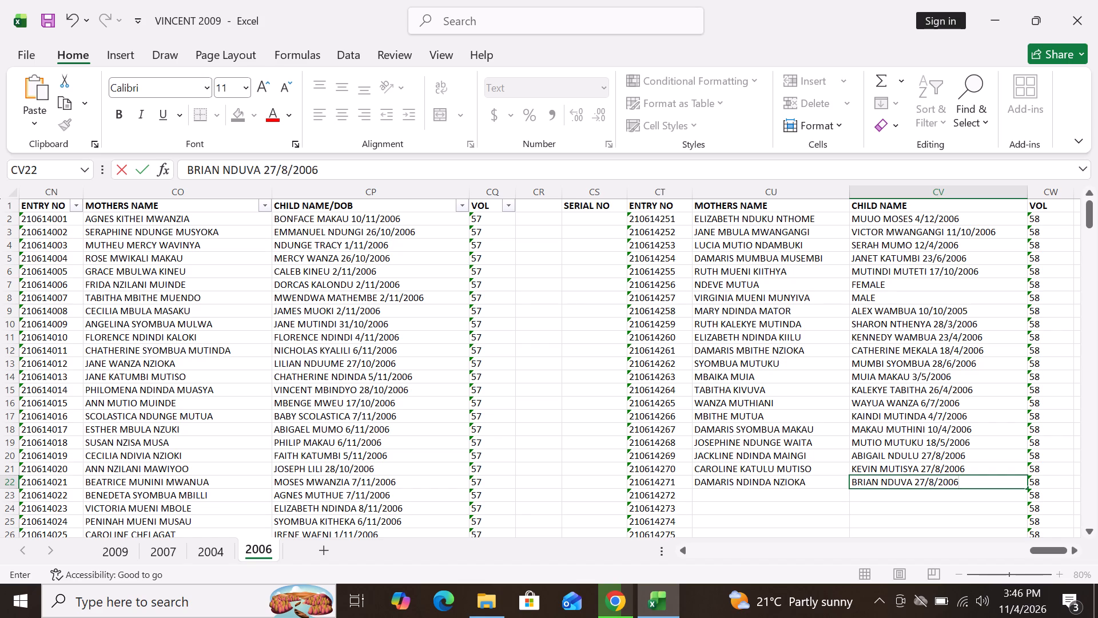
Fill in the birth record in row 23: mother's full name in CU23, child's name followed by date of birth in CV23.
left_click(840, 498)
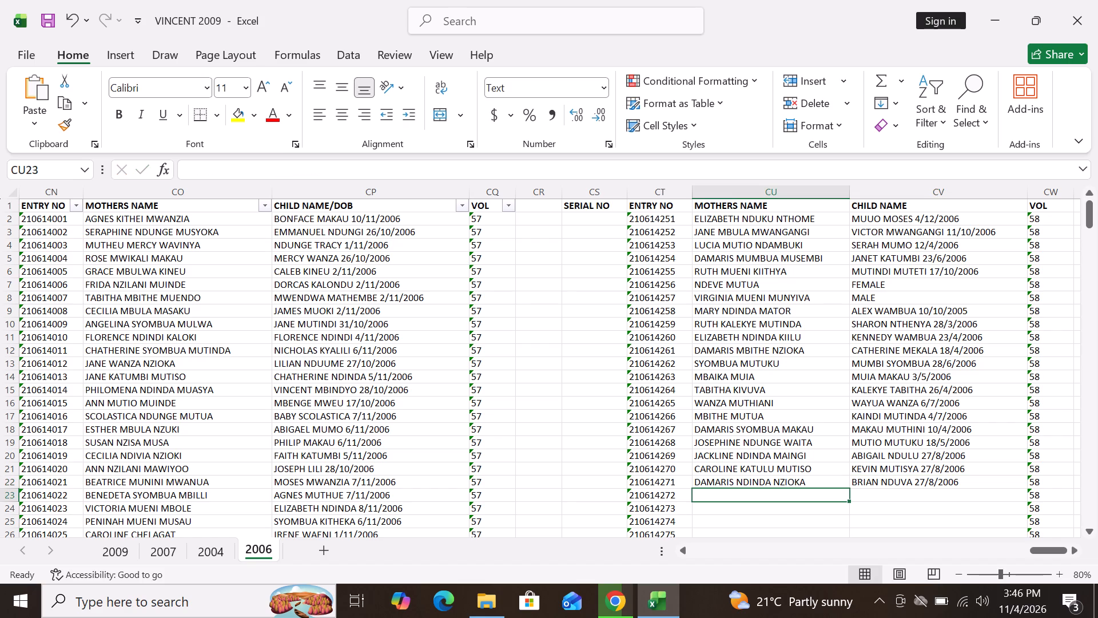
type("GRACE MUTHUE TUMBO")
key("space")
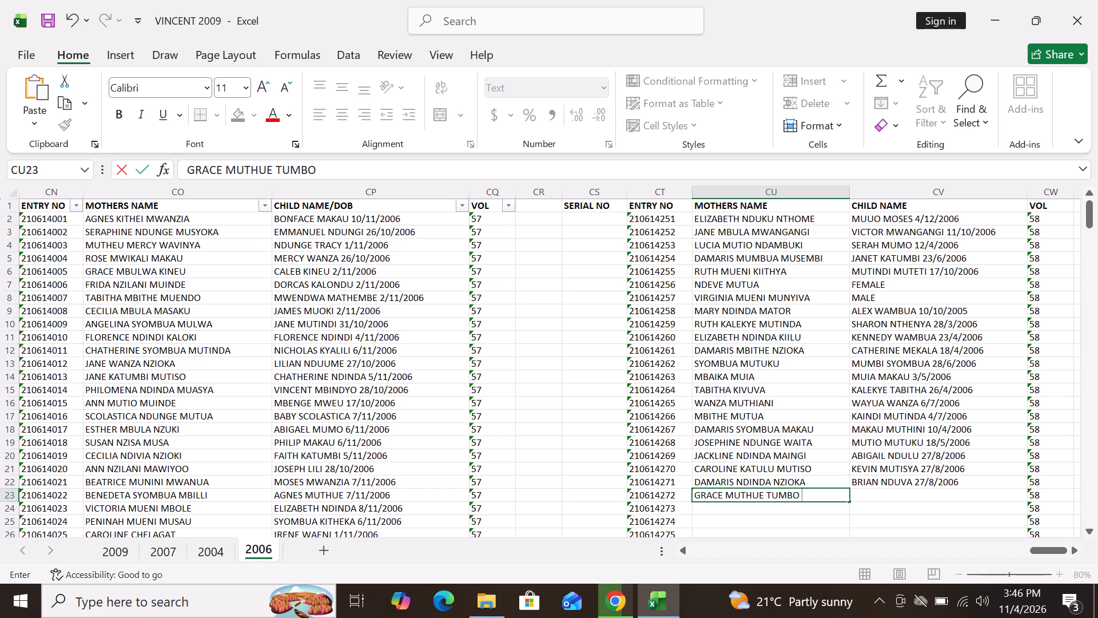
left_click(882, 498)
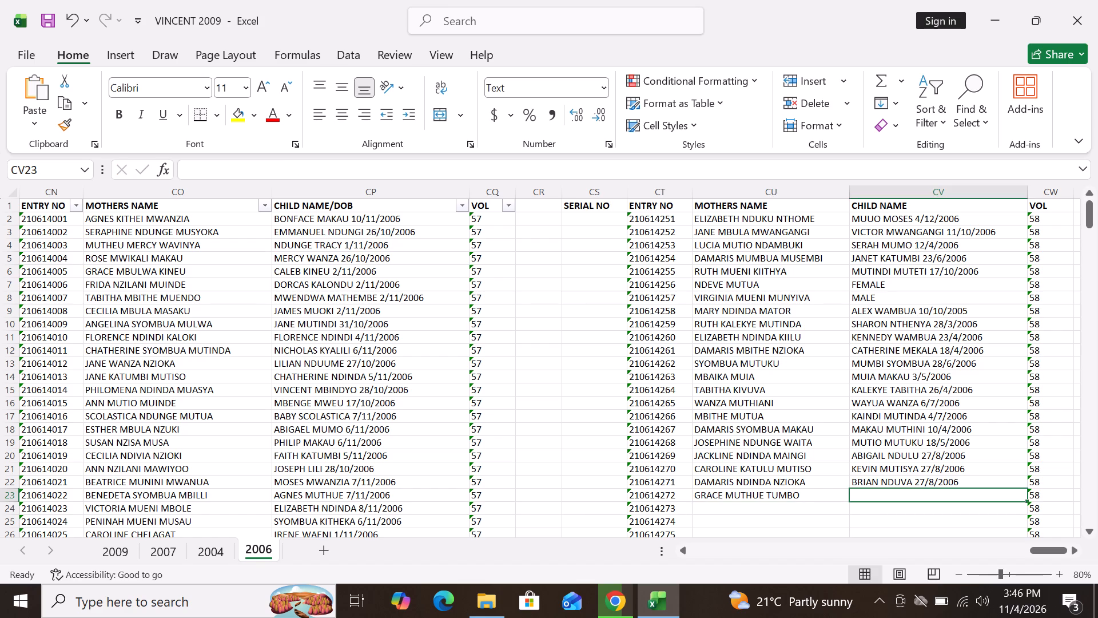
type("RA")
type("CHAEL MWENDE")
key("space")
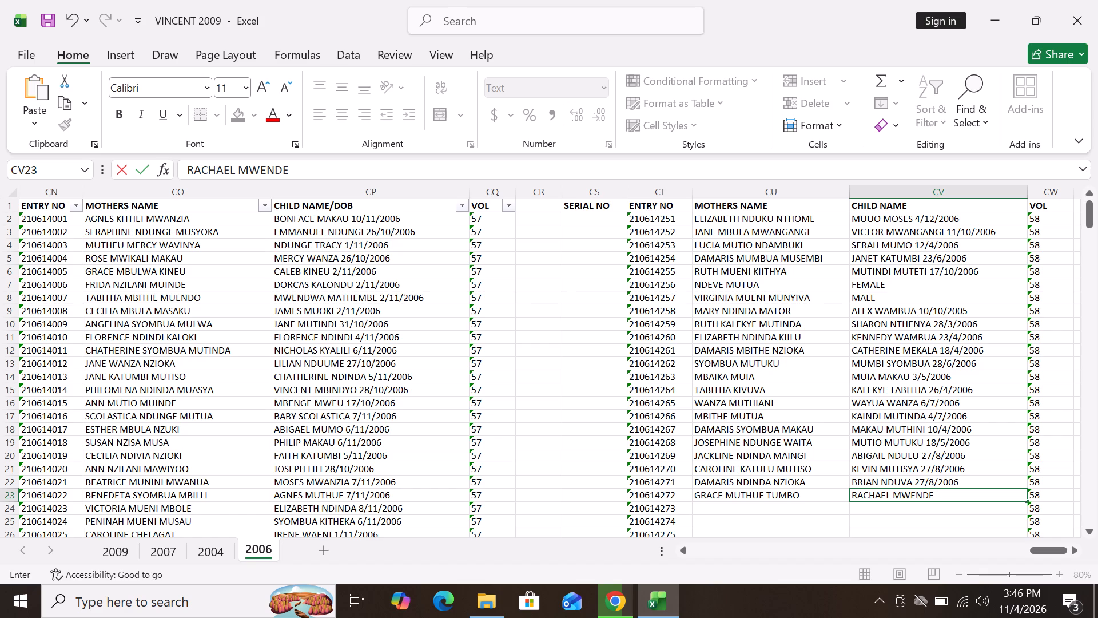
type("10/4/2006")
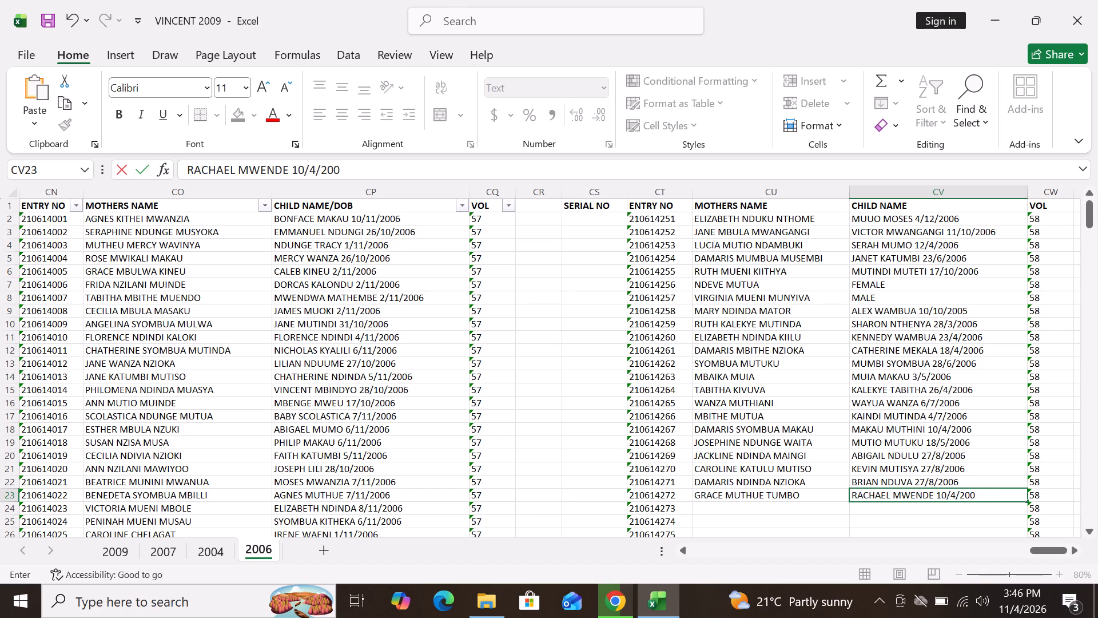
Fill in the birth record in row 24: mother's full name in CU24, child's name followed by date of birth in CV24.
left_click(836, 510)
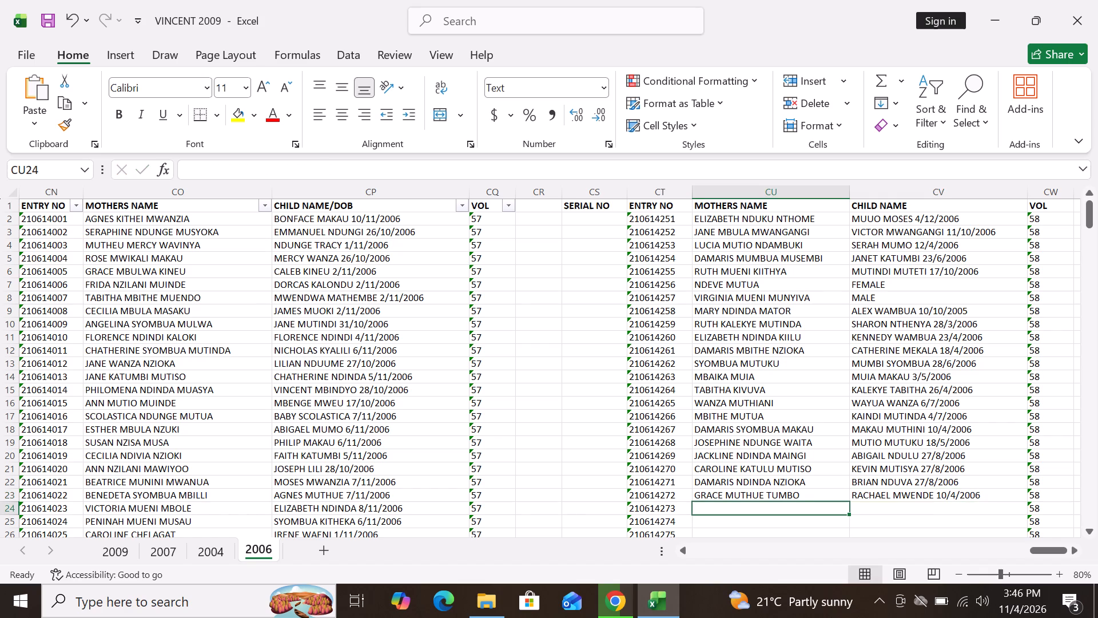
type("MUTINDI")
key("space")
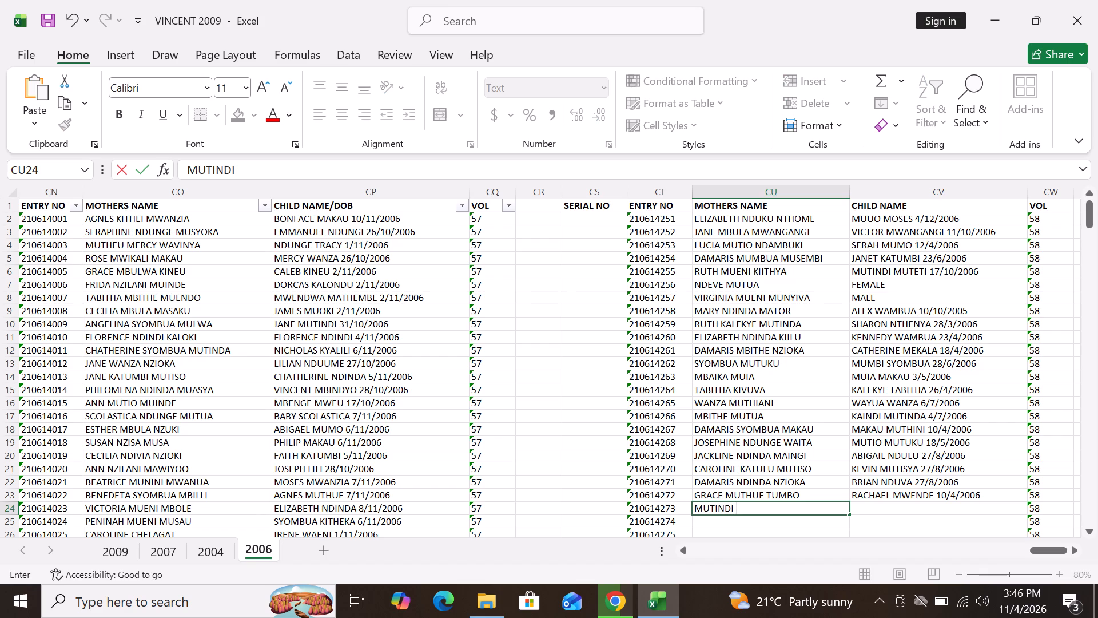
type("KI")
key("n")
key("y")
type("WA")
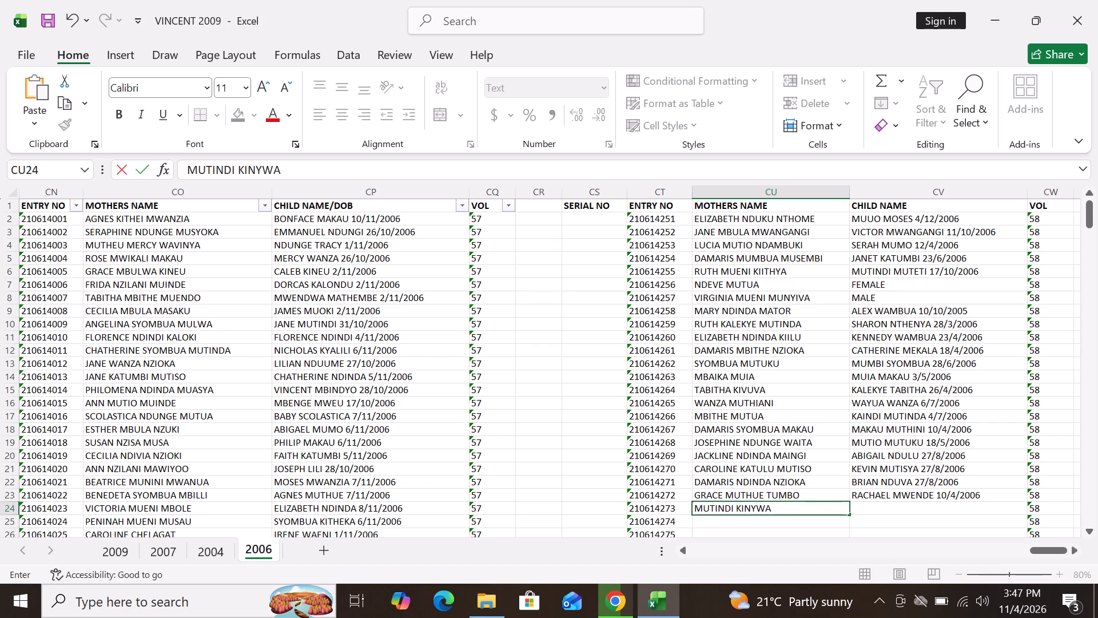
left_click(892, 508)
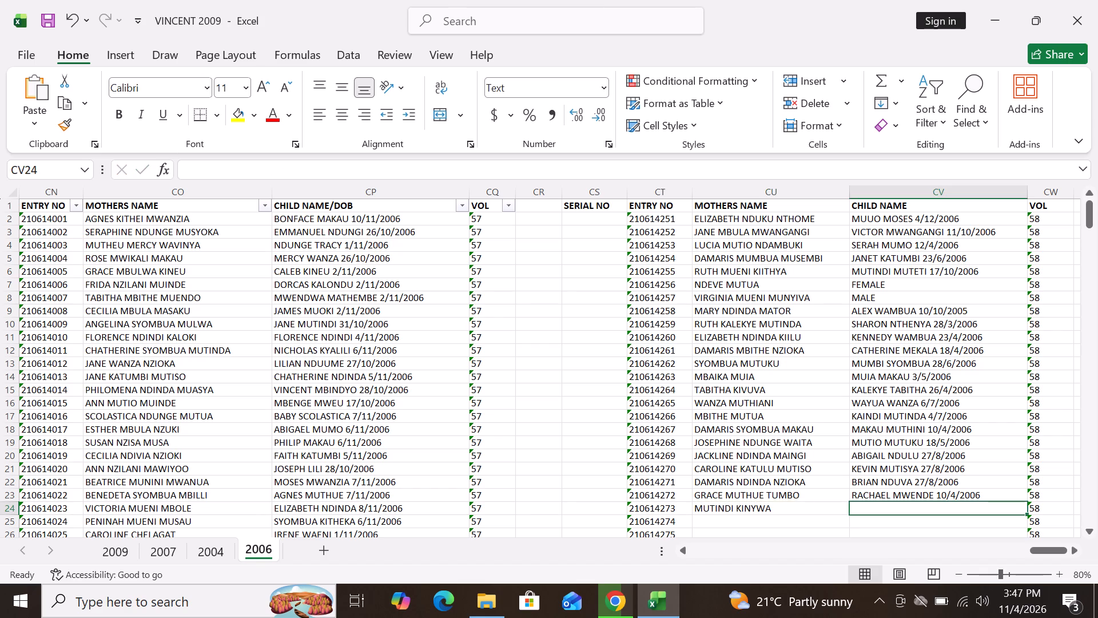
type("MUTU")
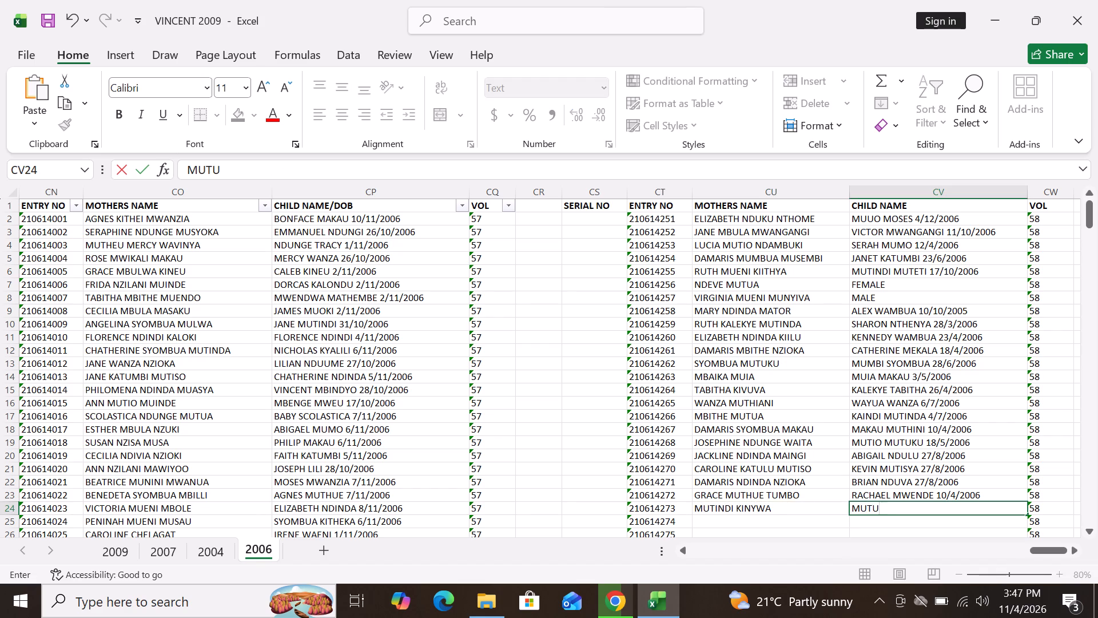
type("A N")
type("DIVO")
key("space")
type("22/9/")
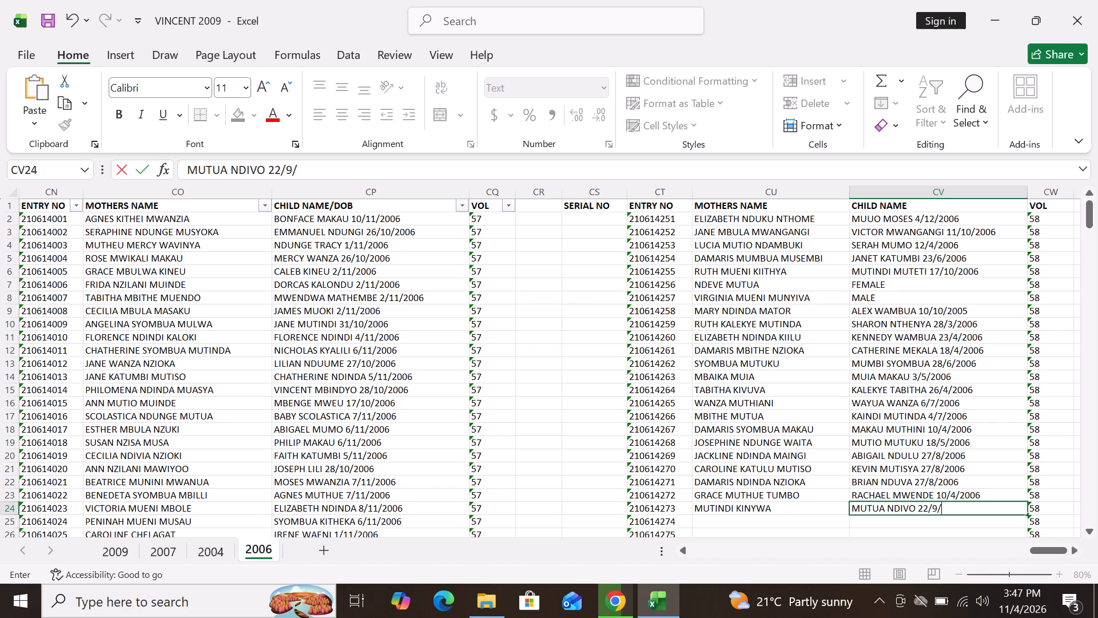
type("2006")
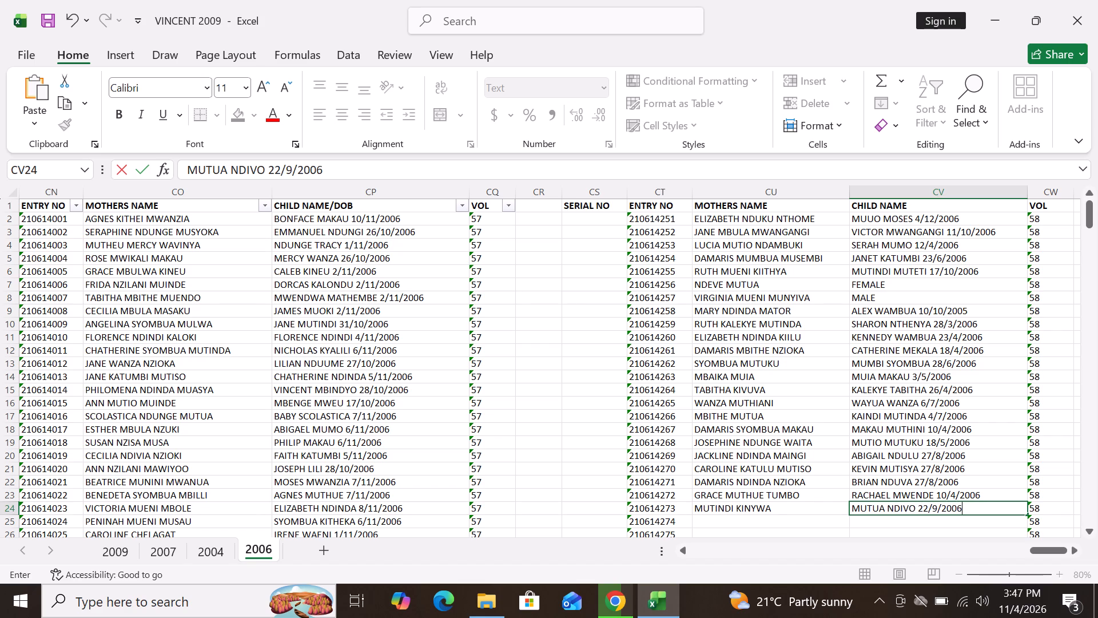
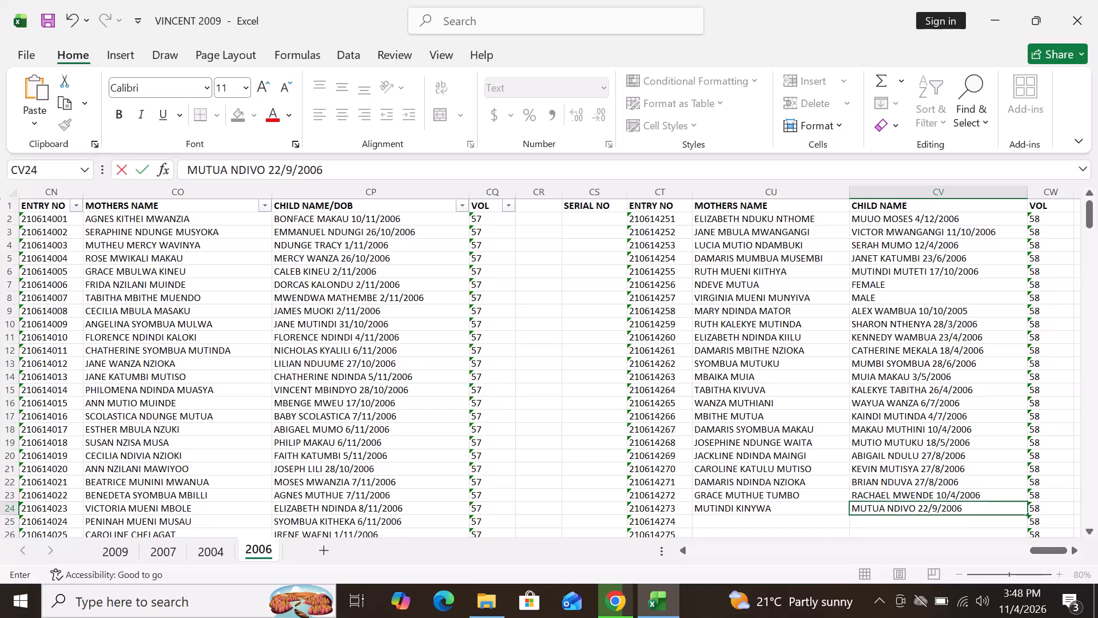
Fill in the birth record in row 25: mother's full name in CU25, child's name followed by date of birth in CV25.
scroll(892, 508, "down", 5)
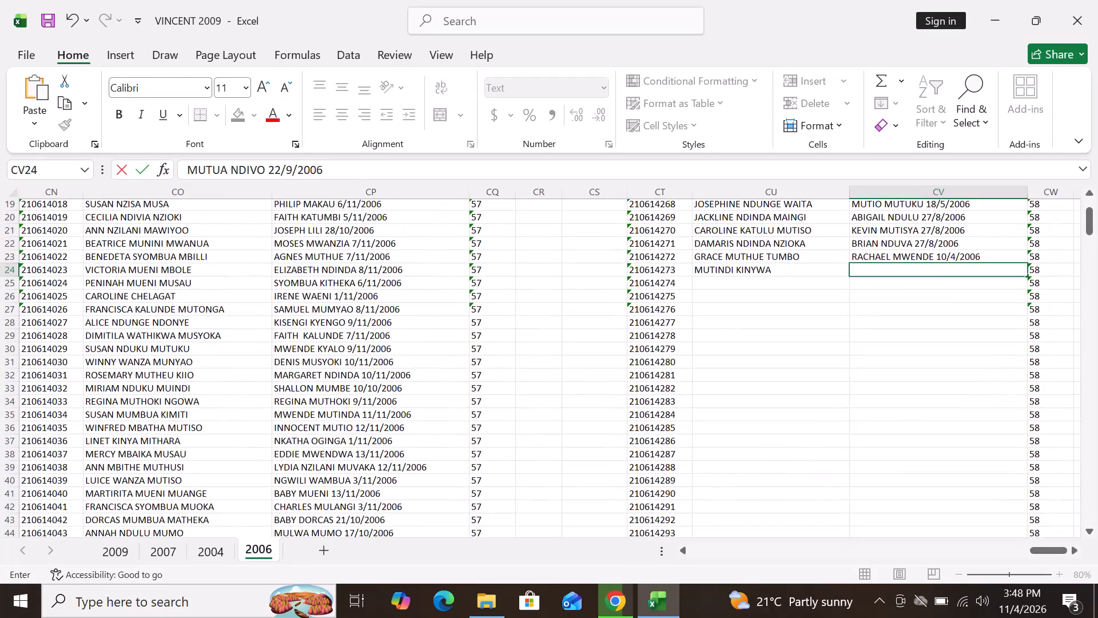
scroll(892, 508, "down", 2)
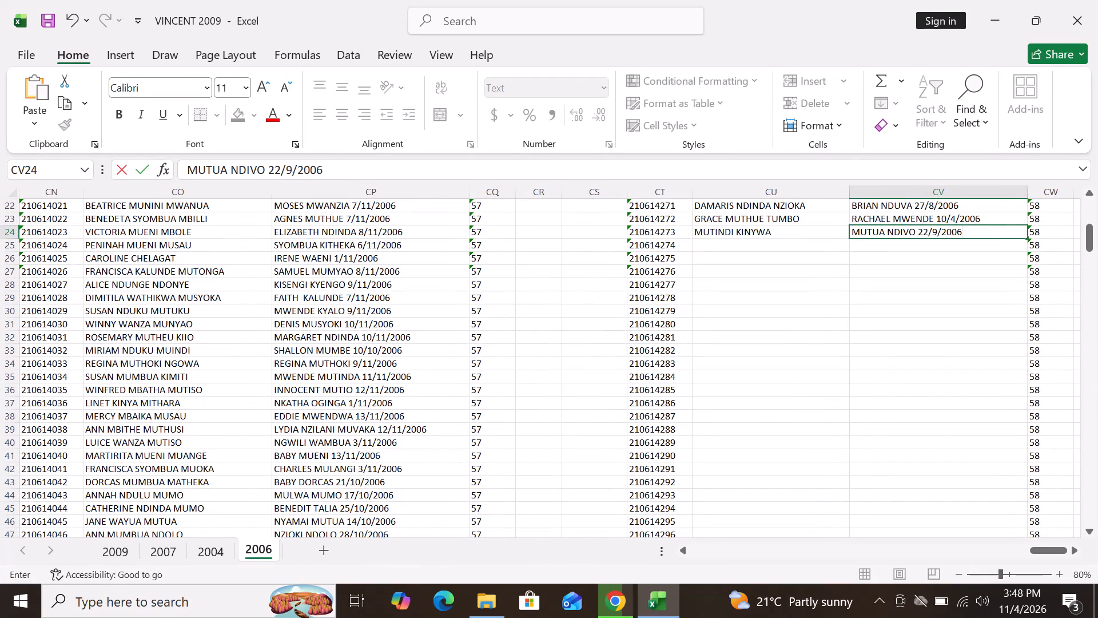
left_click(749, 247)
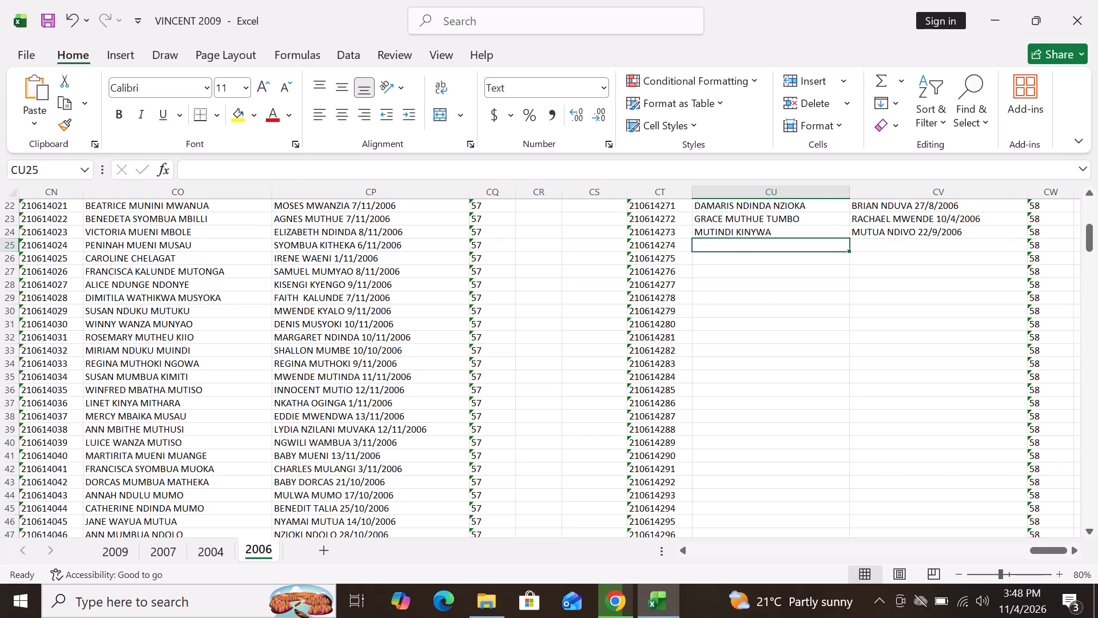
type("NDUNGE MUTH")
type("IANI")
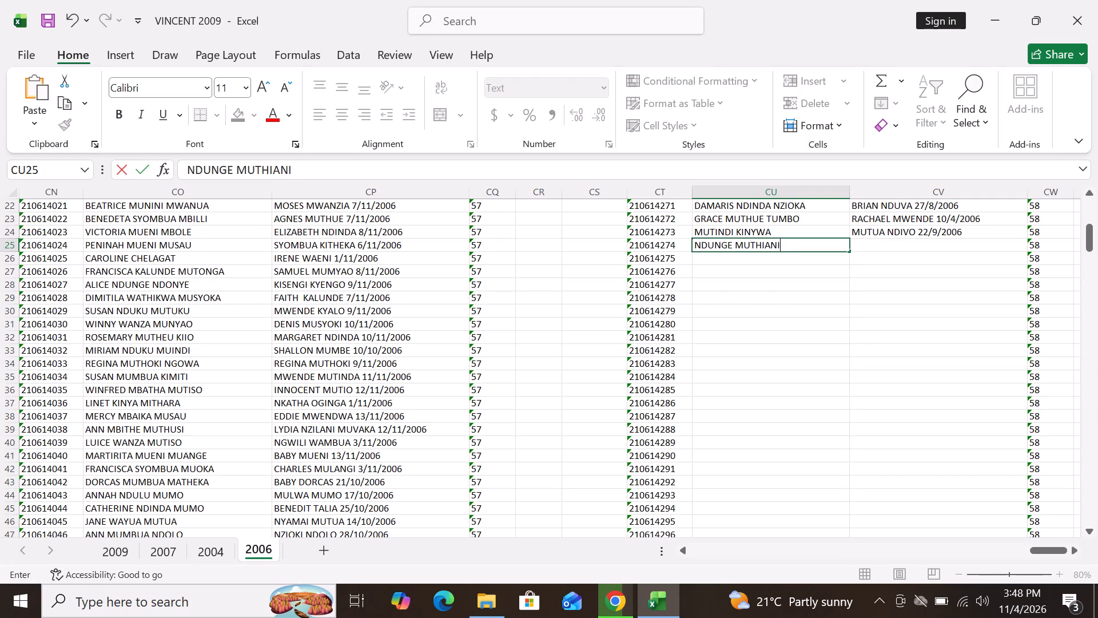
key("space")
left_click(865, 251)
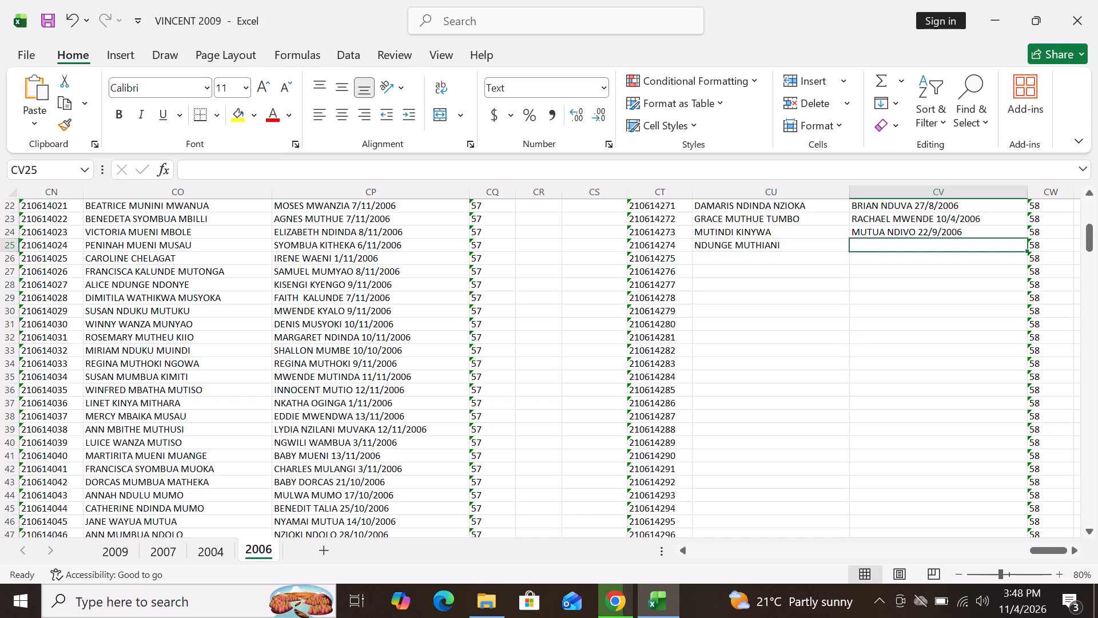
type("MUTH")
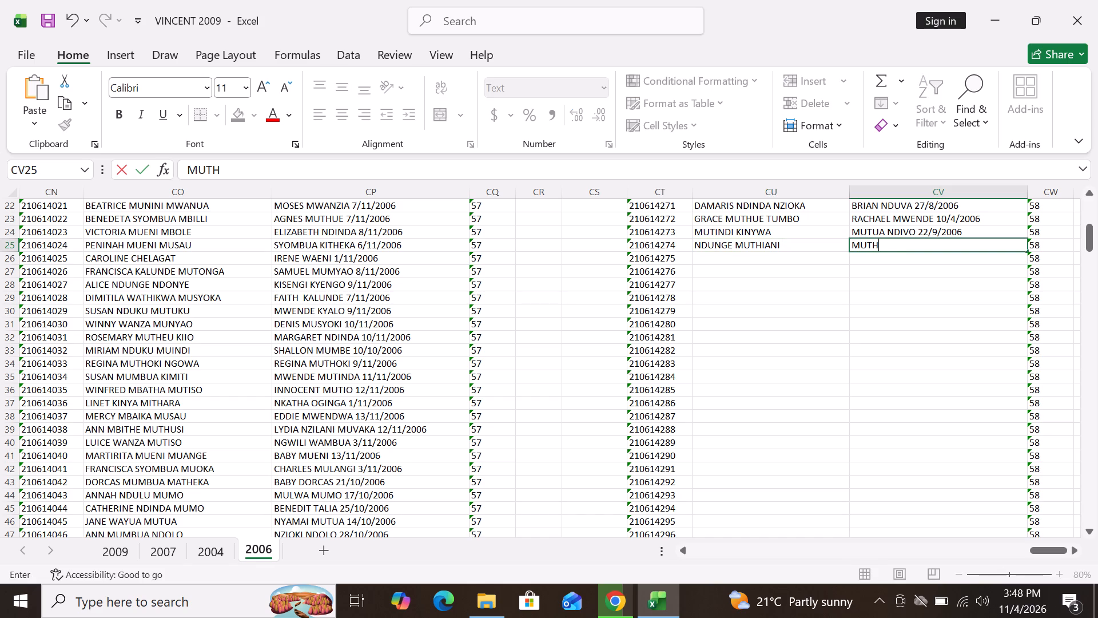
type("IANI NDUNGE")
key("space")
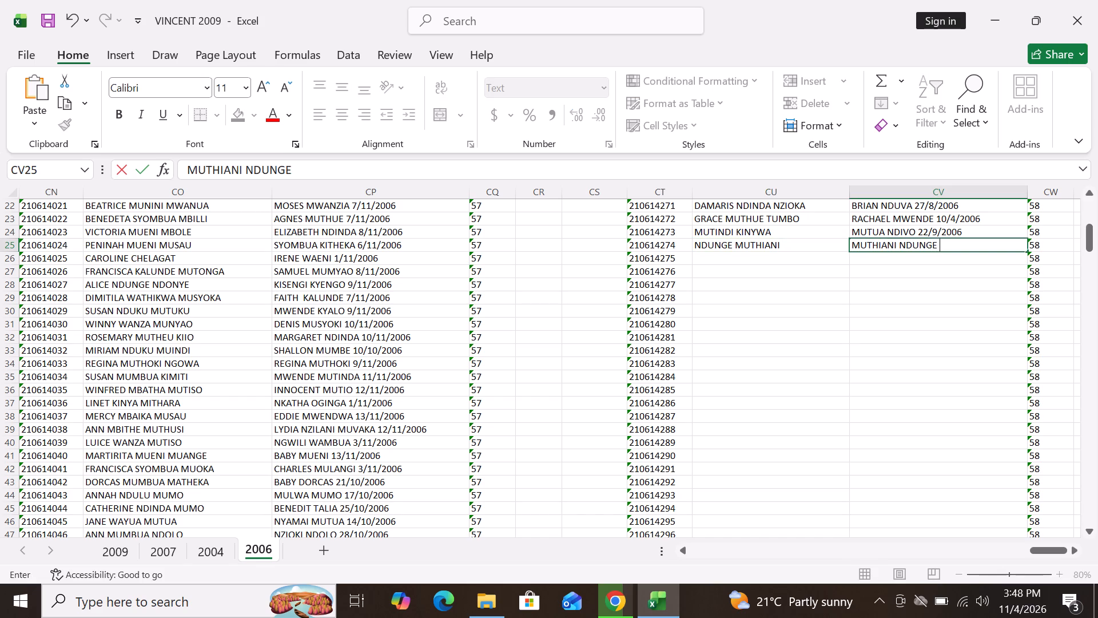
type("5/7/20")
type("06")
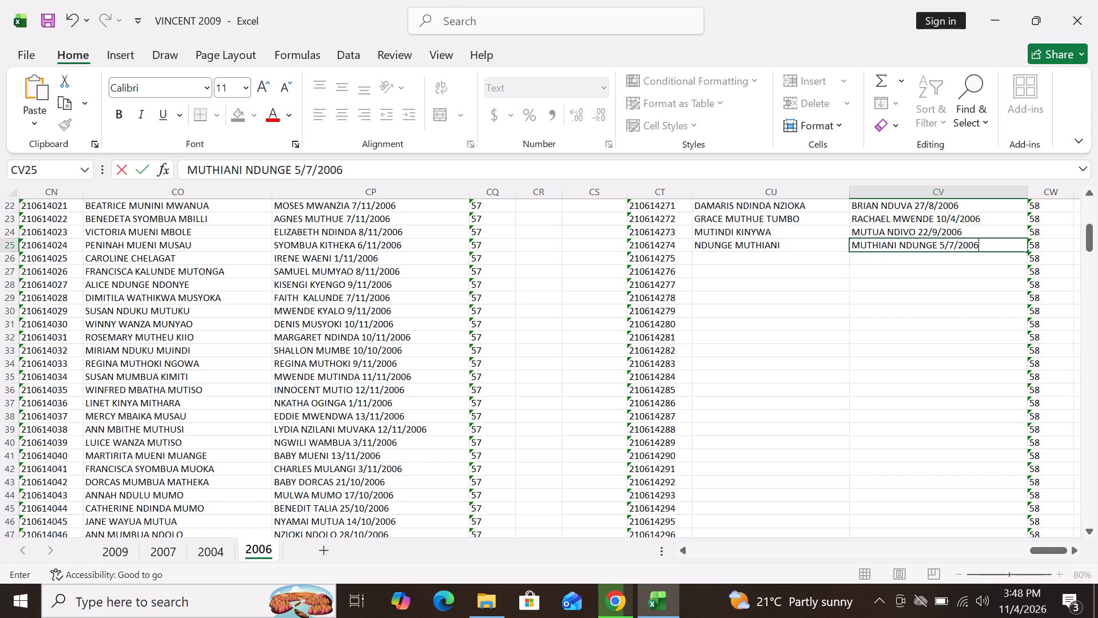
Fill in the birth record in row 26: mother's full name in CU26, child's name followed by date of birth in CV26.
left_click(799, 257)
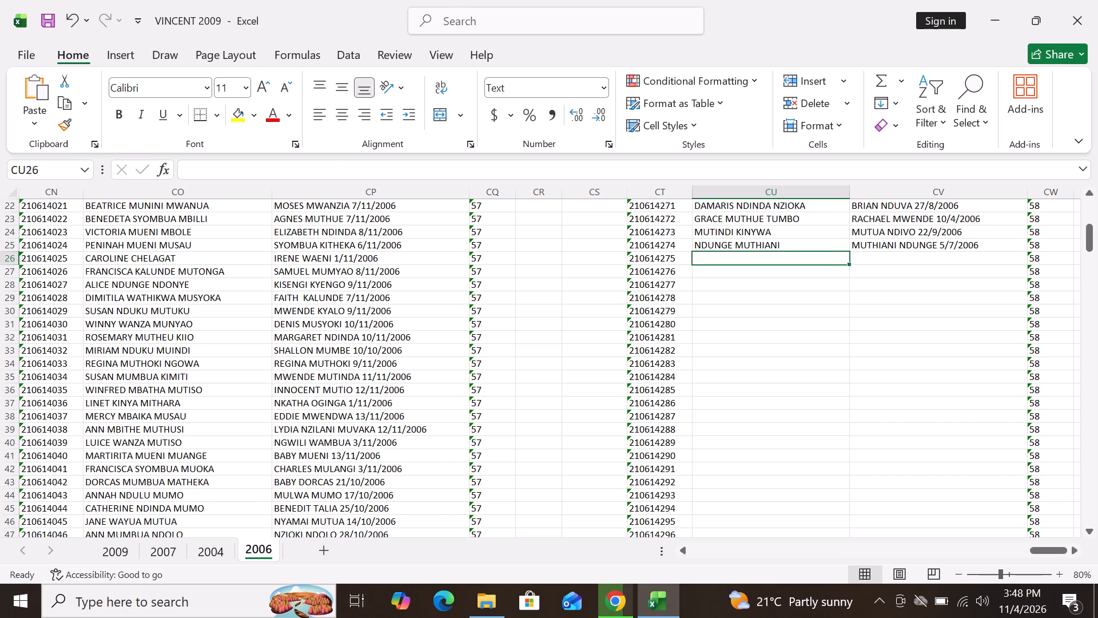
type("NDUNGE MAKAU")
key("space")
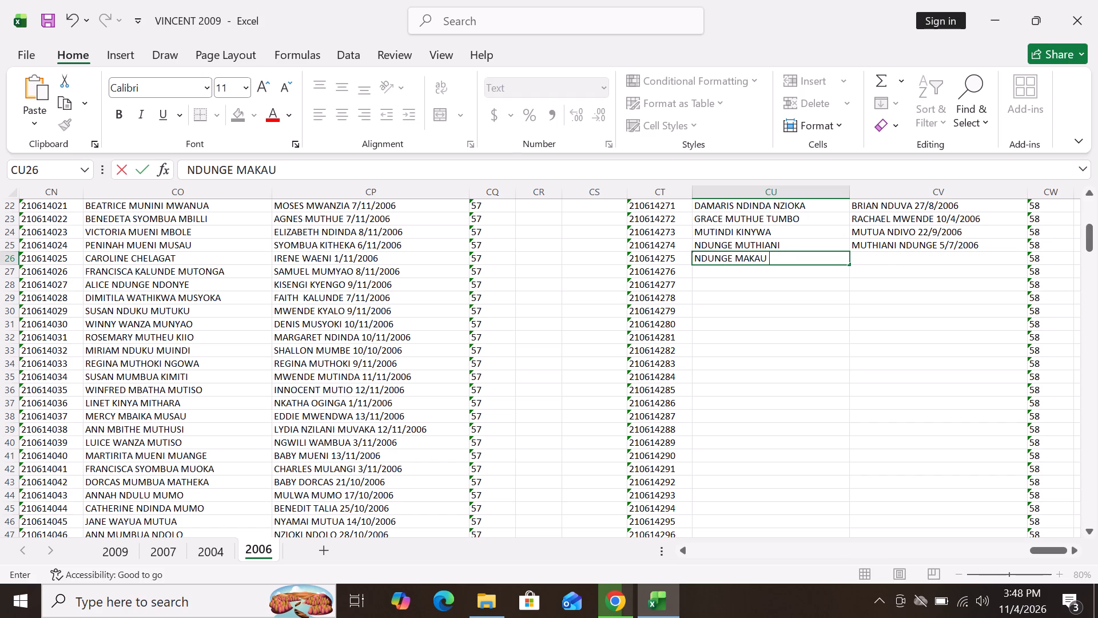
left_click(878, 263)
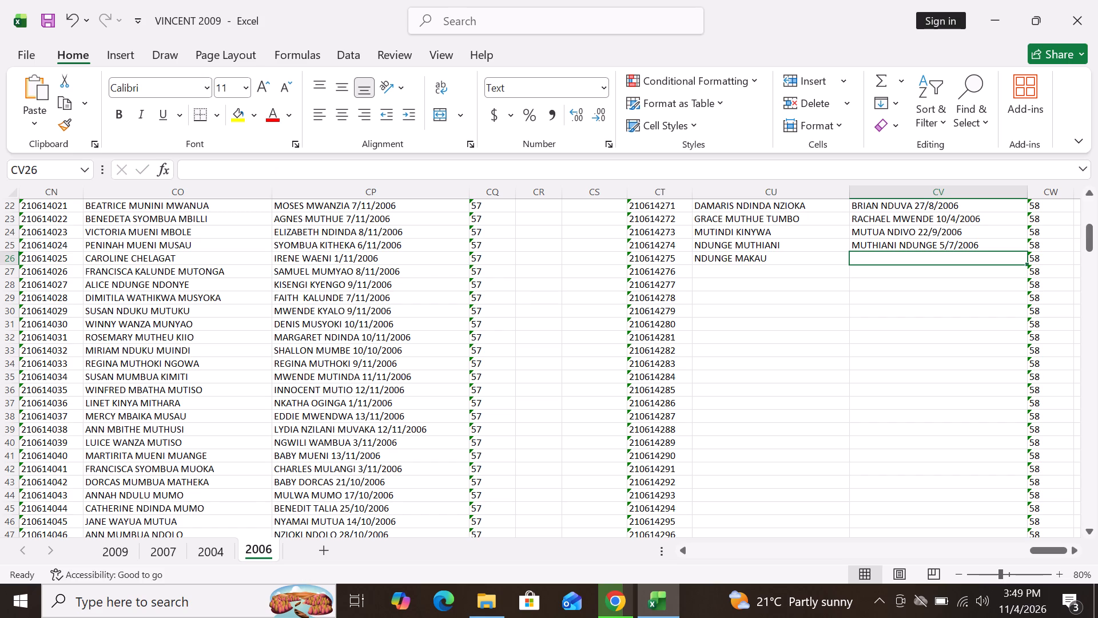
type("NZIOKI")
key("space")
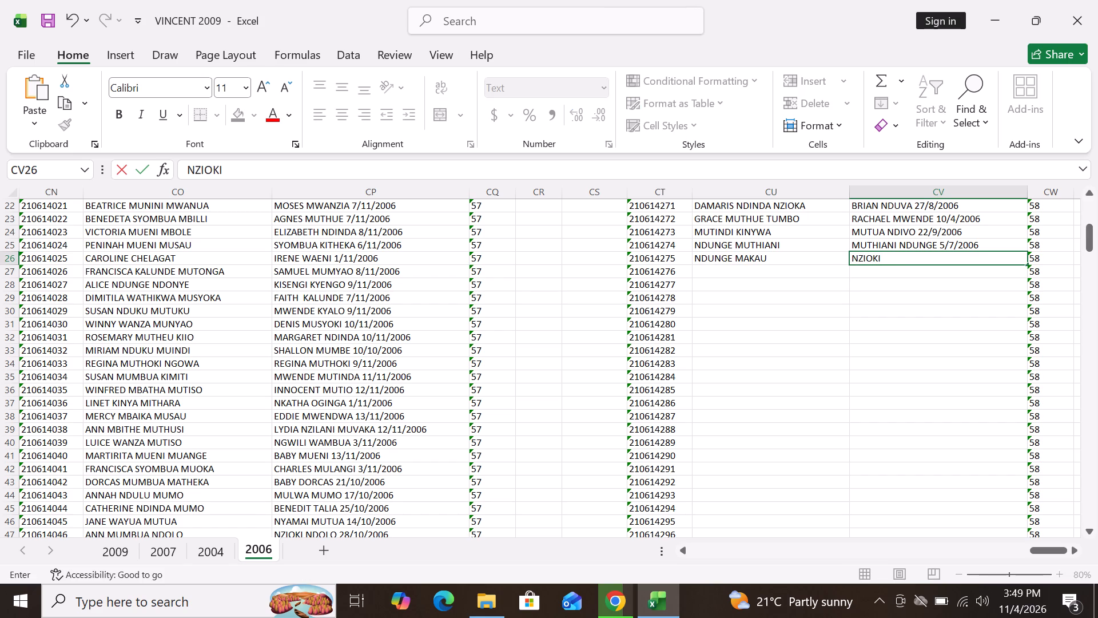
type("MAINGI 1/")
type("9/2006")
Fill in the birth record in row 27: mother's full name in CU27, child's name followed by date of birth in CV27.
left_click(805, 267)
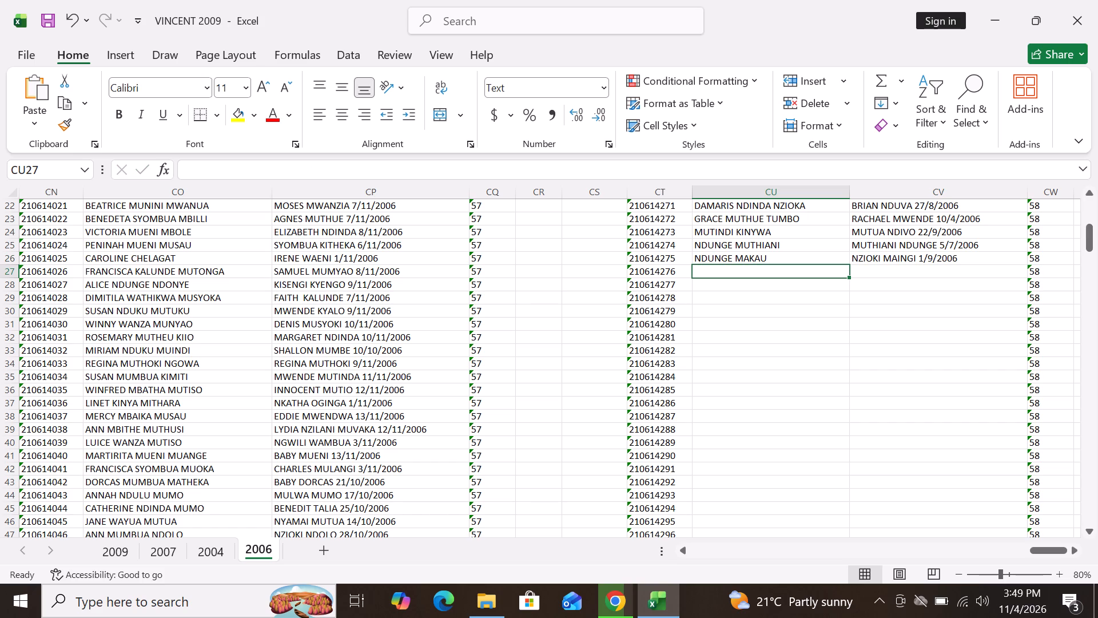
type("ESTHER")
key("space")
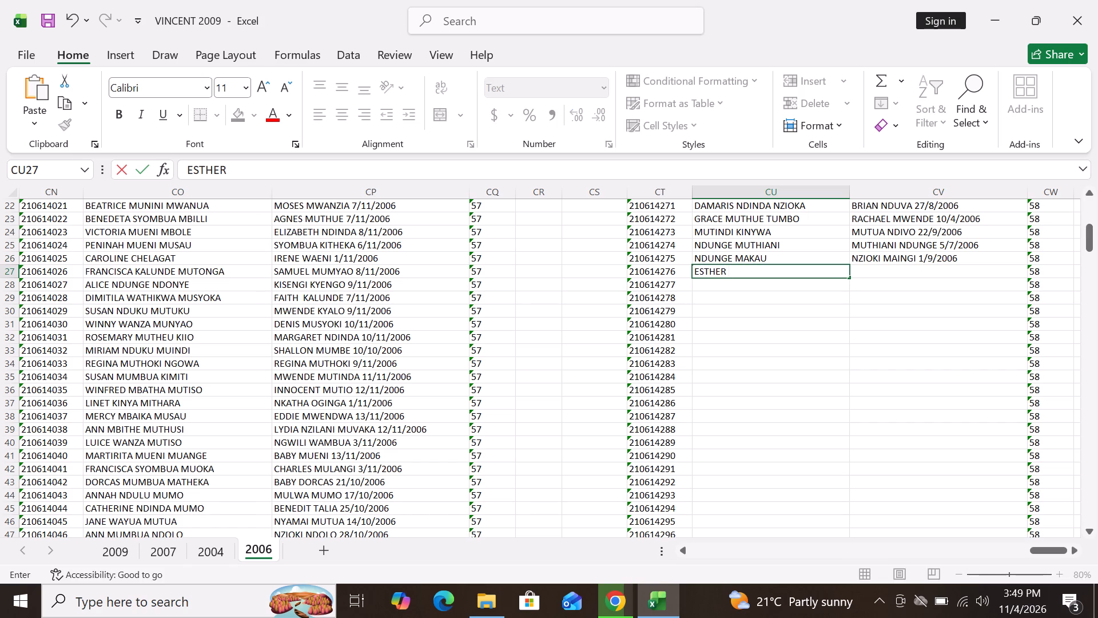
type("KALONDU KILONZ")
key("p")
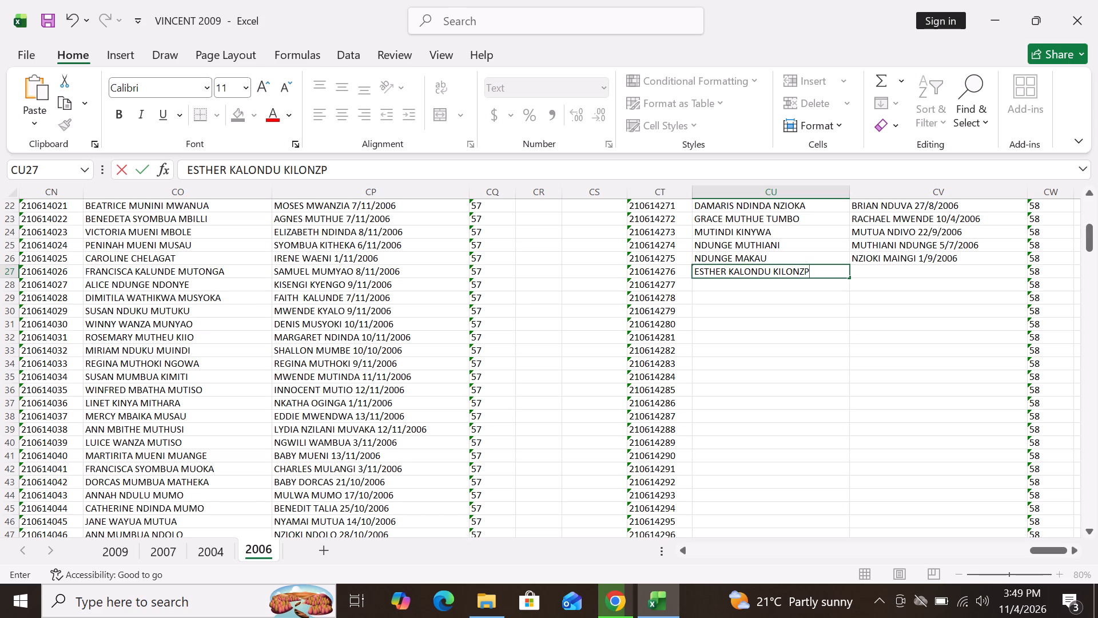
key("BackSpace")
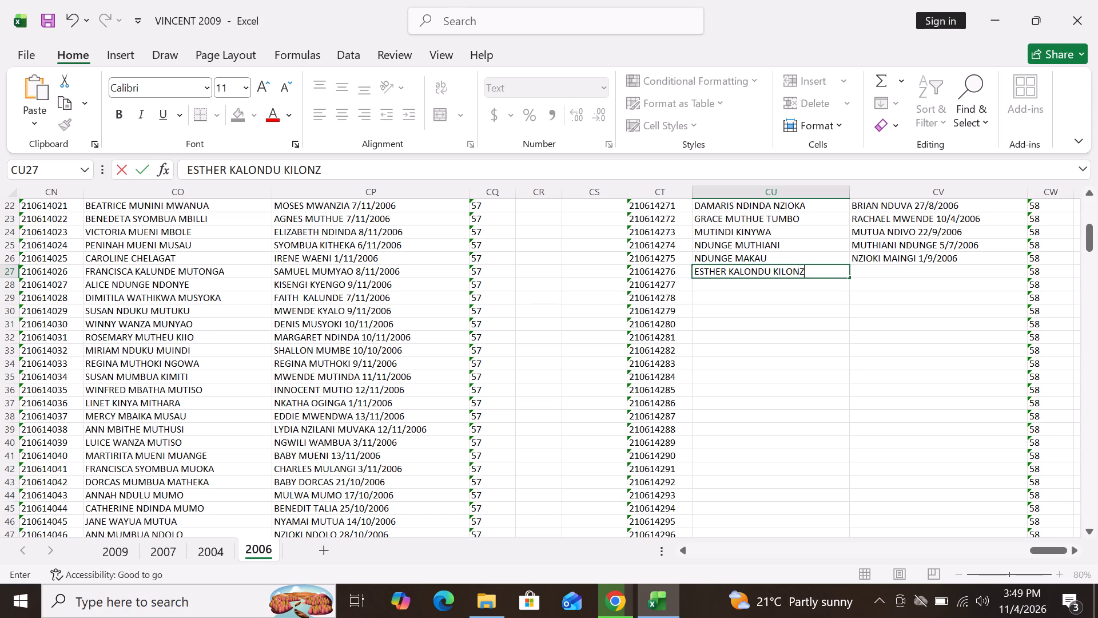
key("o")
left_click(869, 270)
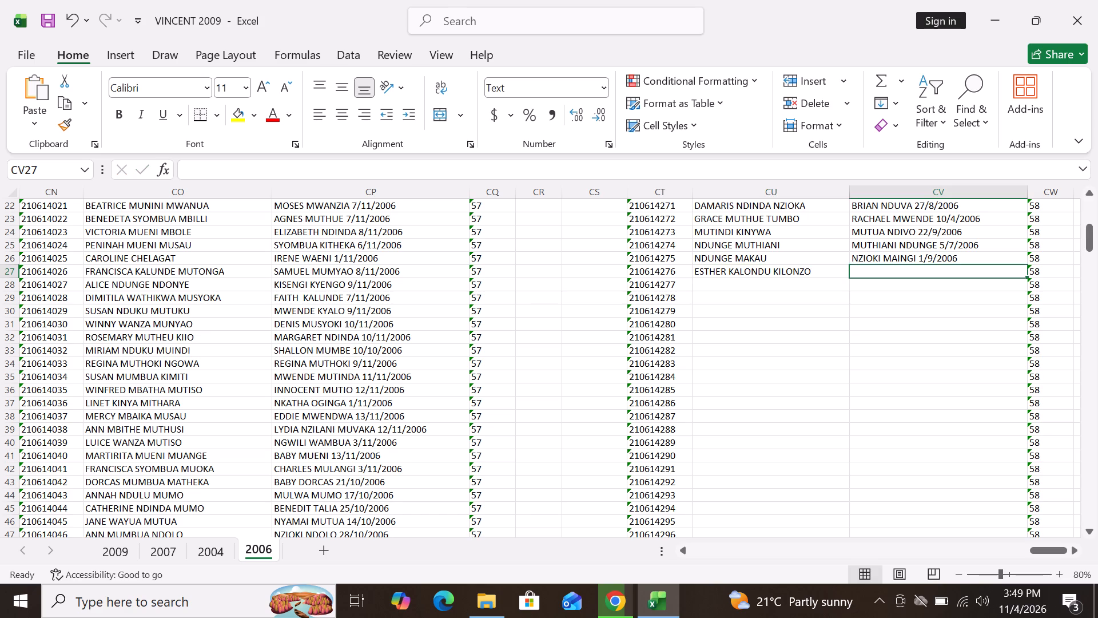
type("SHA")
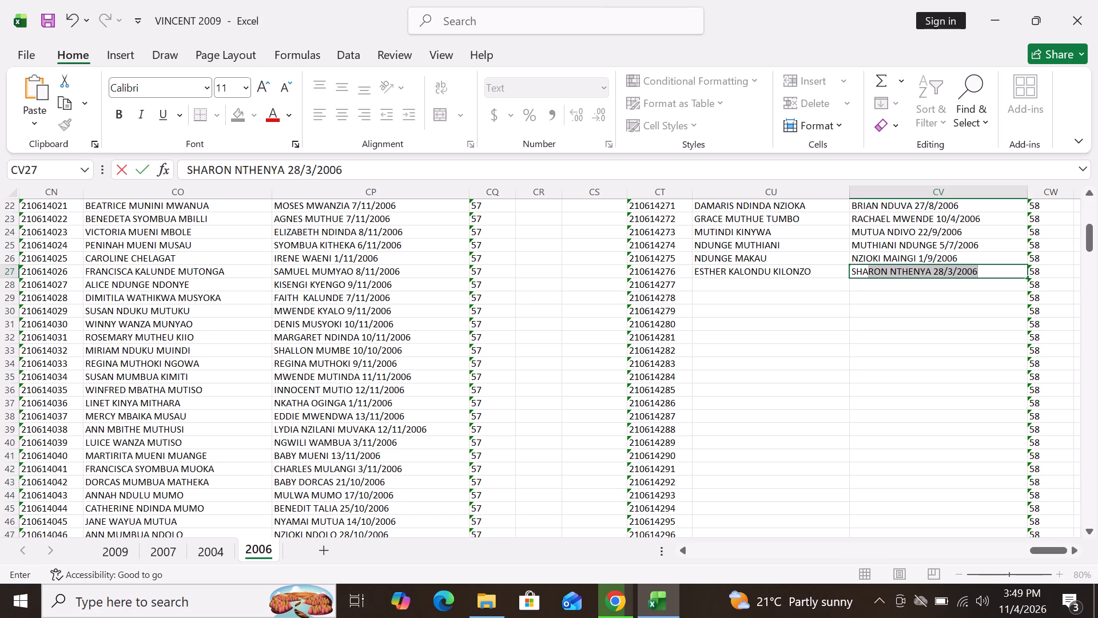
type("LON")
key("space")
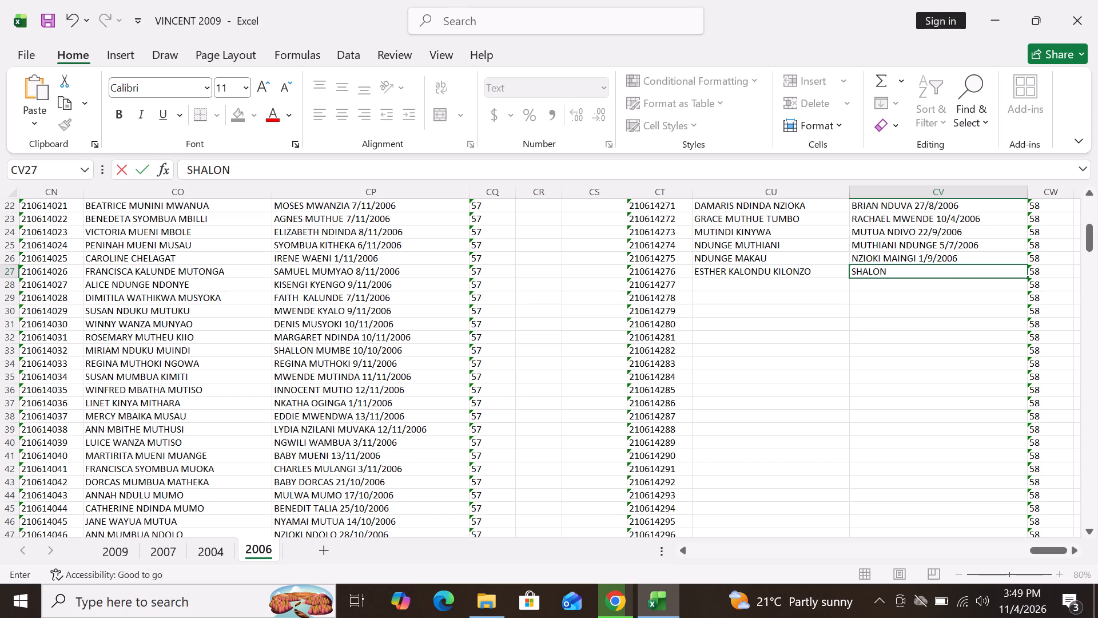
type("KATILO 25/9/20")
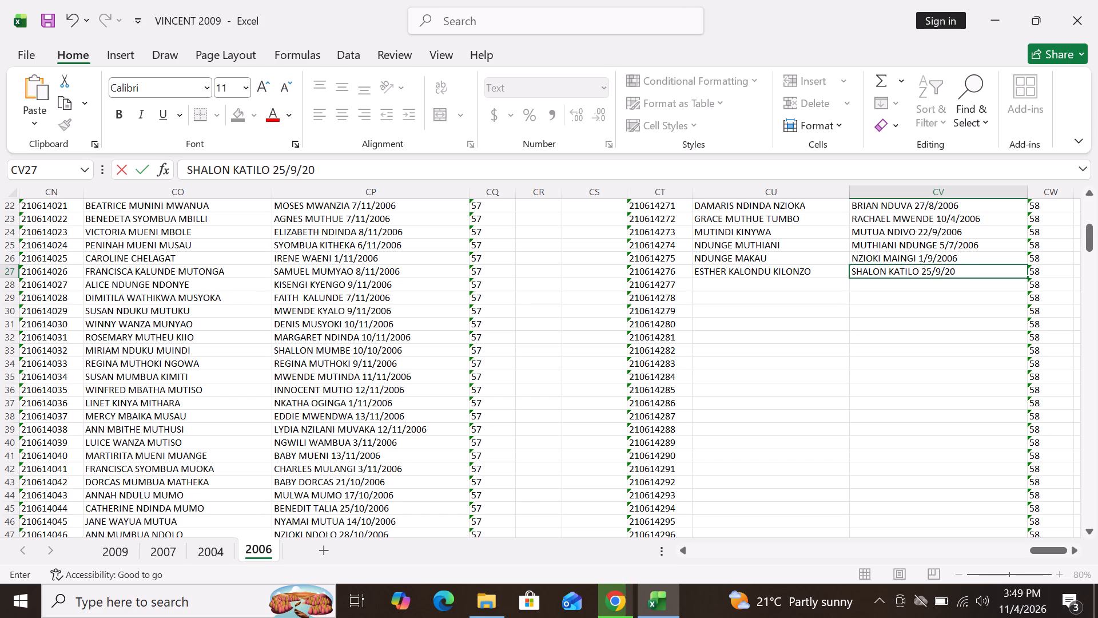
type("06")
Fill in the birth record in row 28: mother's full name in CU28, child's name followed by date of birth in CV28.
left_click(832, 285)
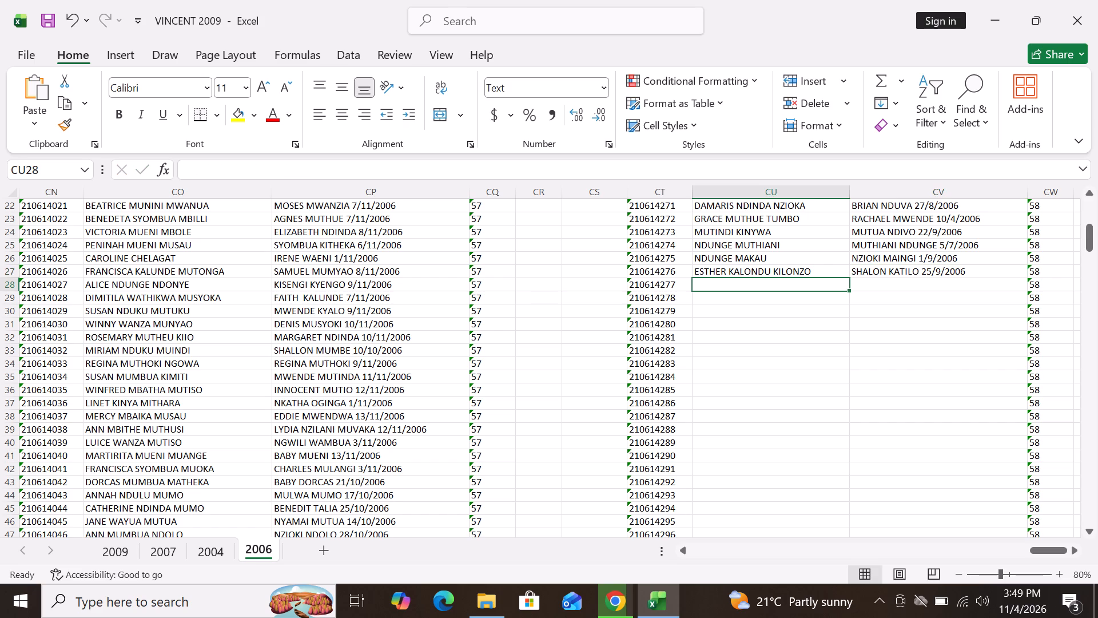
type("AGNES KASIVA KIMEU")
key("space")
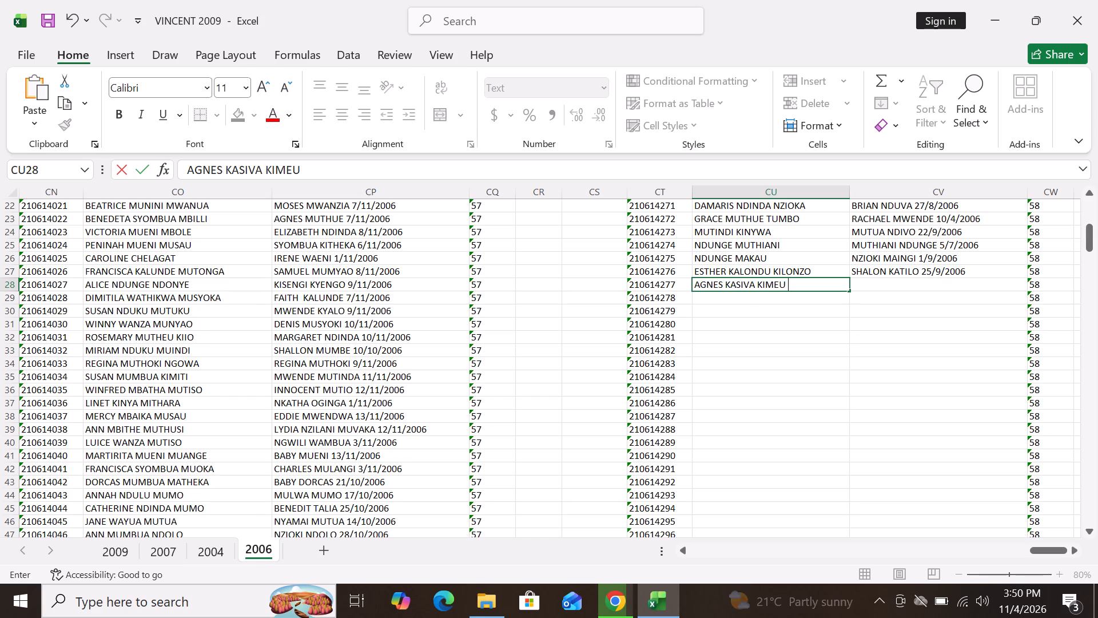
left_click(926, 291)
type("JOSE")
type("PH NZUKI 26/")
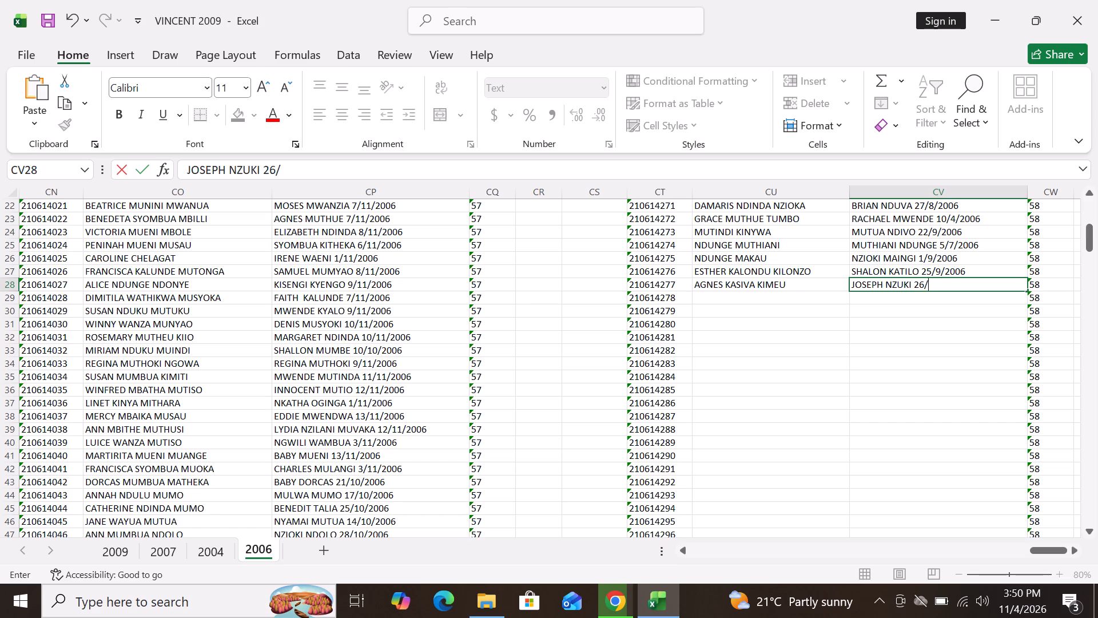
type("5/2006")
Start the birth record in row 29 by entering the mother's full name in CU29.
left_click(818, 295)
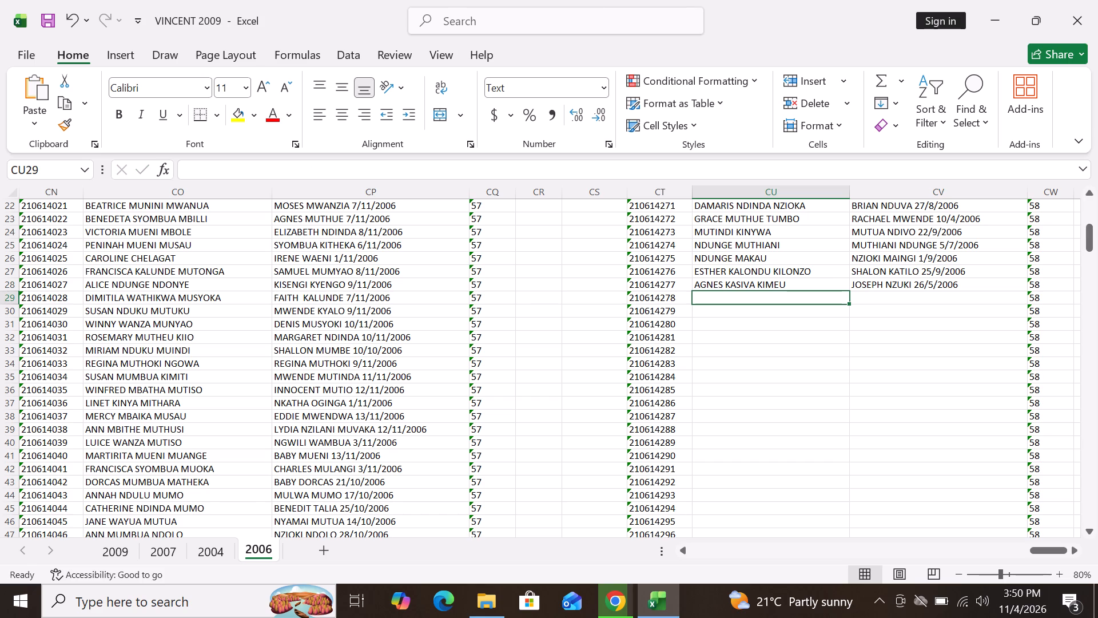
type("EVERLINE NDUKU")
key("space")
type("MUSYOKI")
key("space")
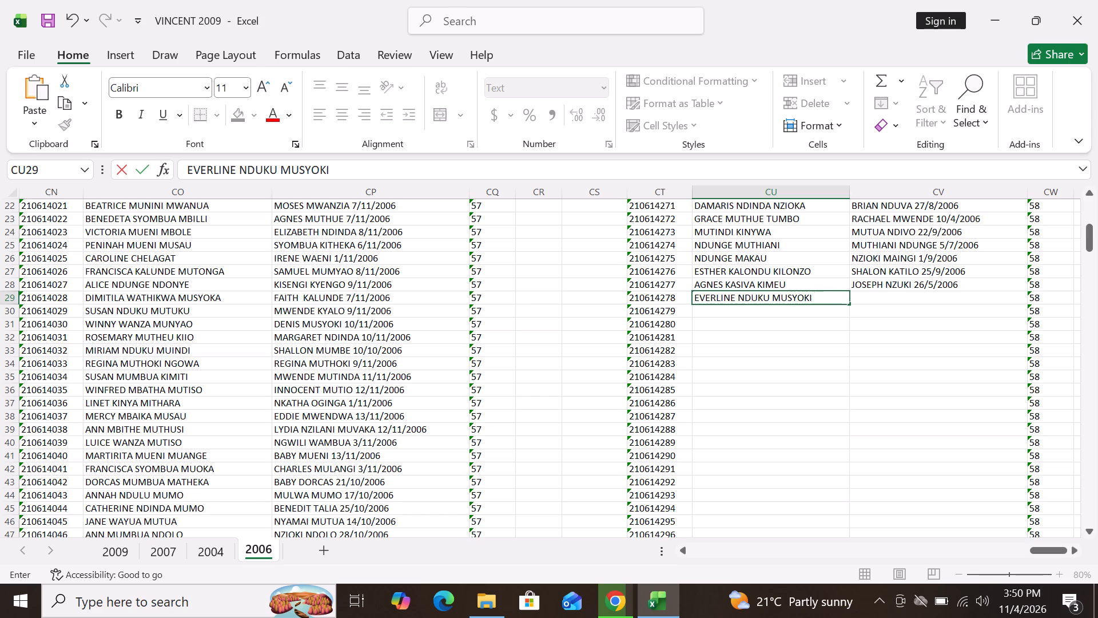